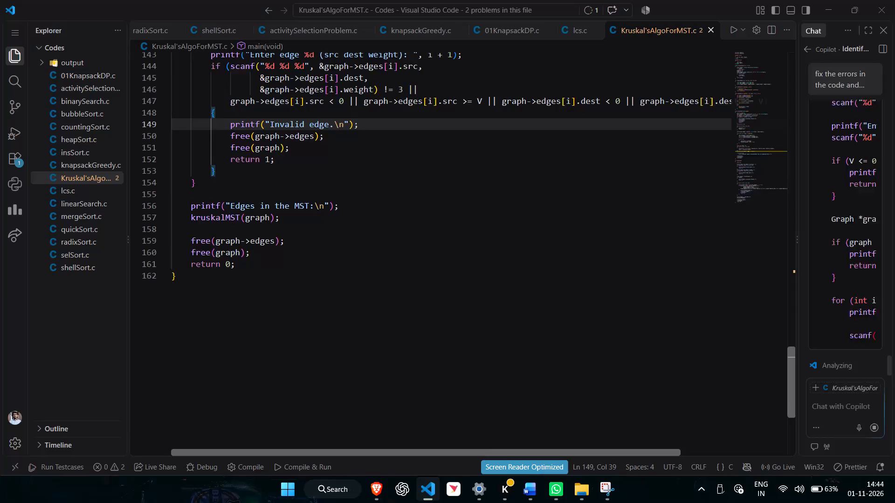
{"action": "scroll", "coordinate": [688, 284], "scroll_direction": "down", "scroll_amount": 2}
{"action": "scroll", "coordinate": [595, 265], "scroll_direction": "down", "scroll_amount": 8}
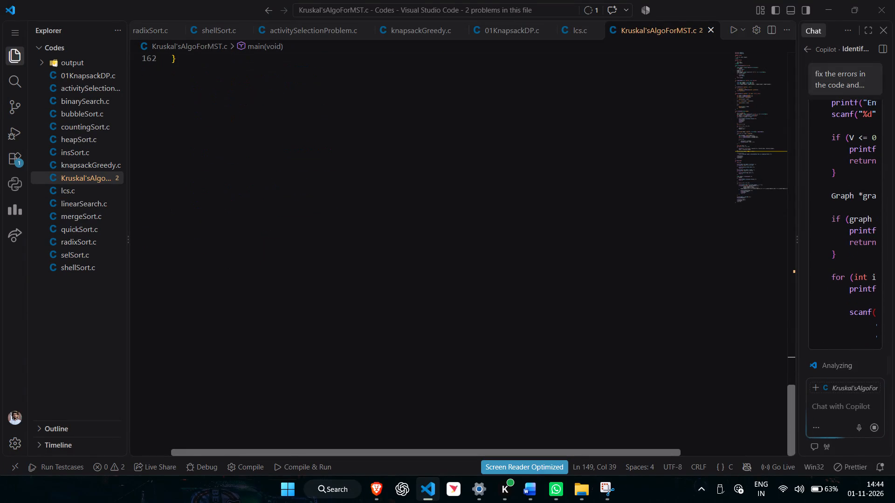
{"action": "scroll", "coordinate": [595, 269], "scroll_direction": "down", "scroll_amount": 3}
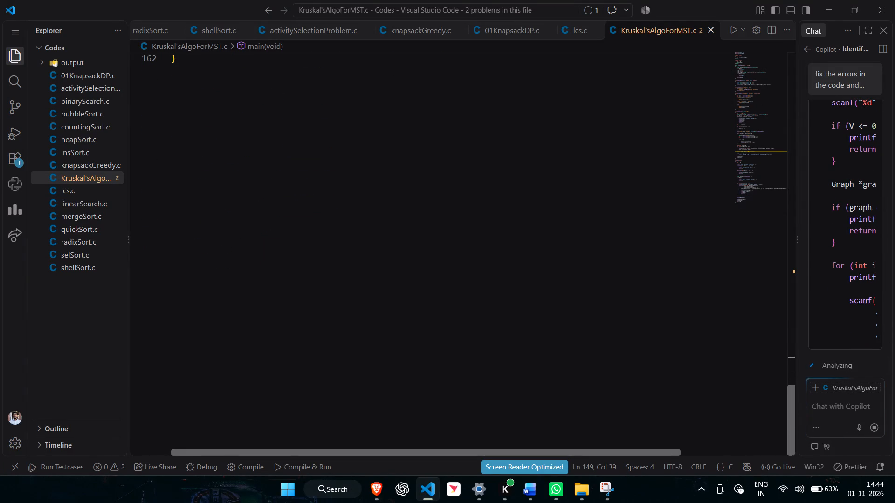
Widen the Copilot chat pane beside the code editor.
{"action": "left_click_drag", "start_coordinate": [796, 281], "coordinate": [723, 289]}
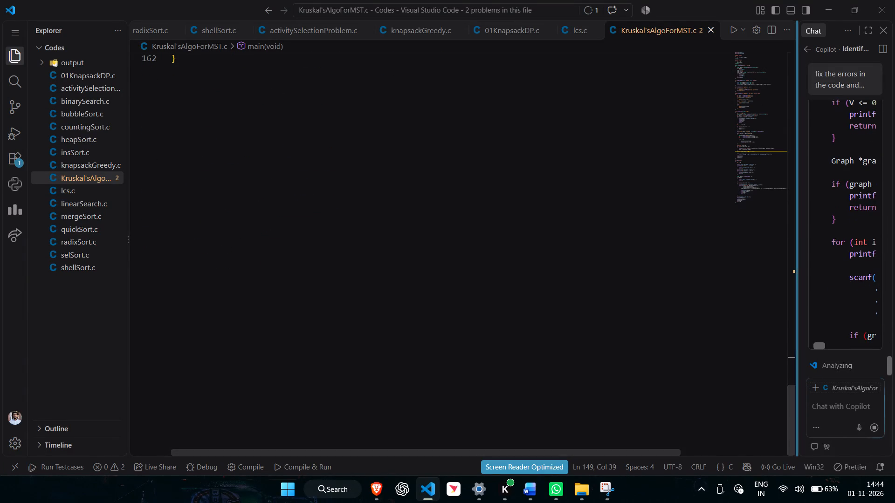
{"action": "left_click_drag", "start_coordinate": [723, 289], "coordinate": [720, 289]}
{"action": "scroll", "coordinate": [803, 268], "scroll_direction": "down", "scroll_amount": 4}
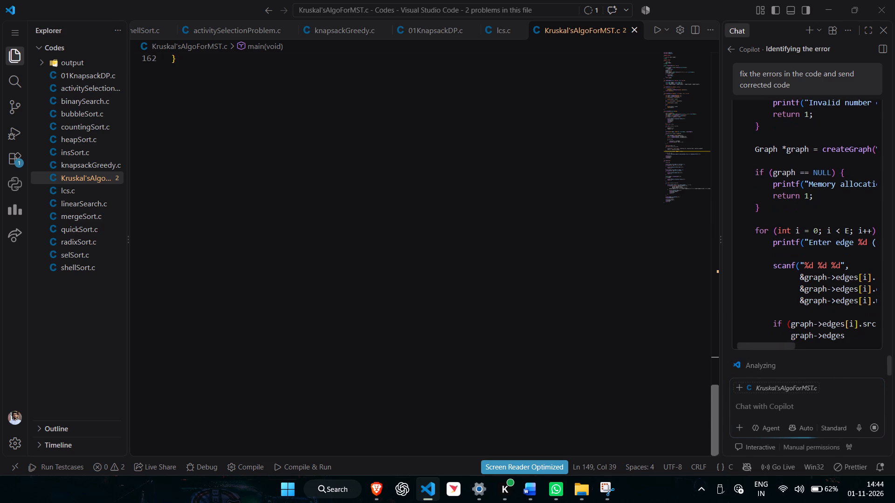
Switch to the DAA_LAB_FIL Word document and review the Kruskal's and Prim's algorithm code, analysis, input and output sections.
{"action": "left_click", "coordinate": [520, 489]}
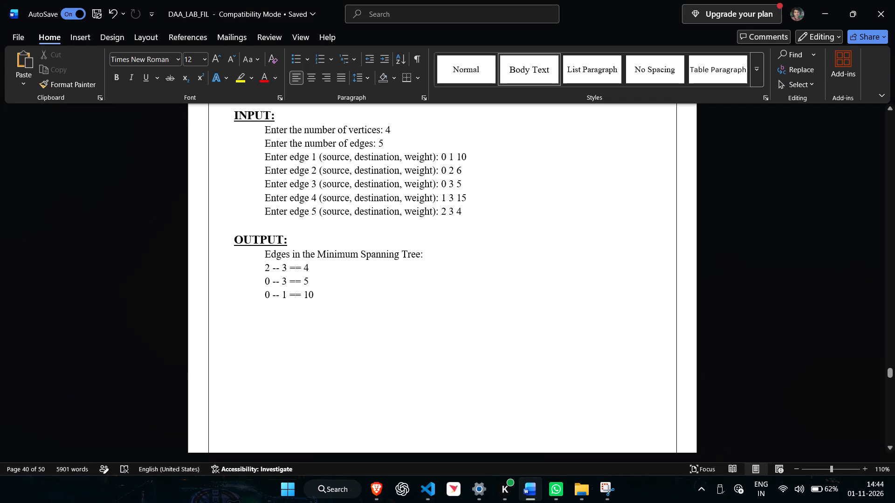
{"action": "left_click", "coordinate": [409, 304]}
{"action": "scroll", "coordinate": [408, 302], "scroll_direction": "up", "scroll_amount": 1}
{"action": "scroll", "coordinate": [412, 298], "scroll_direction": "down", "scroll_amount": 9}
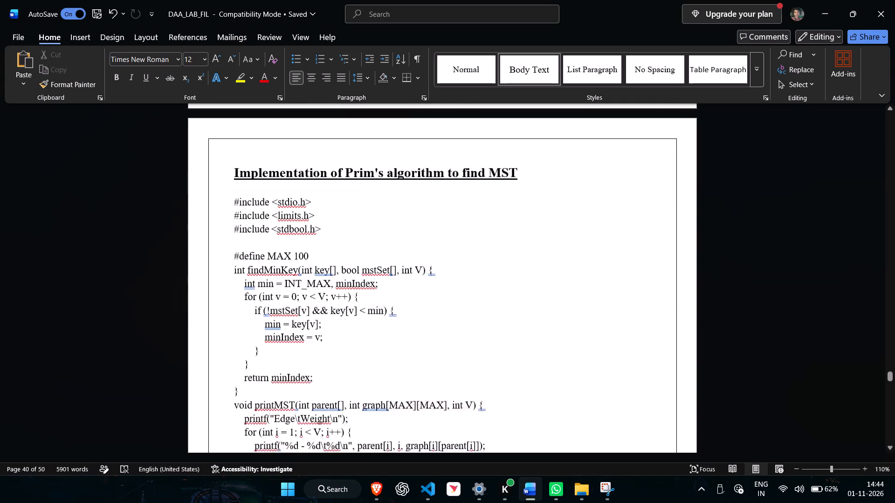
{"action": "scroll", "coordinate": [412, 296], "scroll_direction": "down", "scroll_amount": 12}
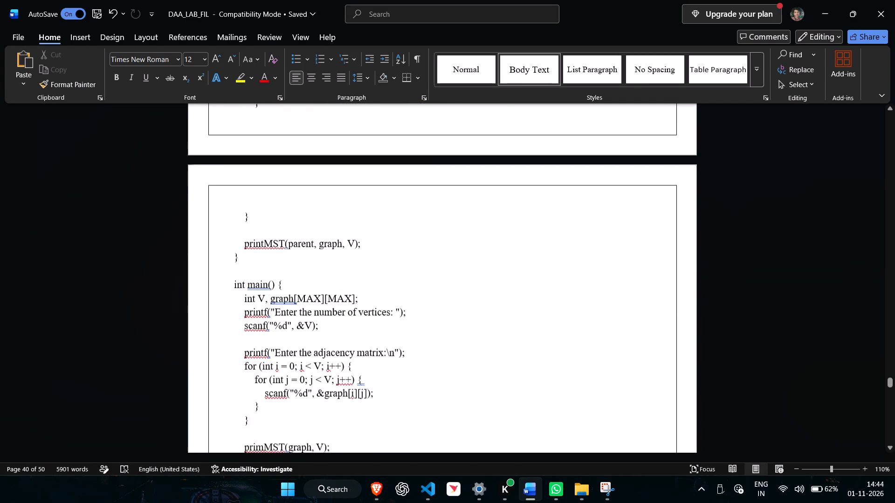
{"action": "scroll", "coordinate": [412, 296], "scroll_direction": "down", "scroll_amount": 8}
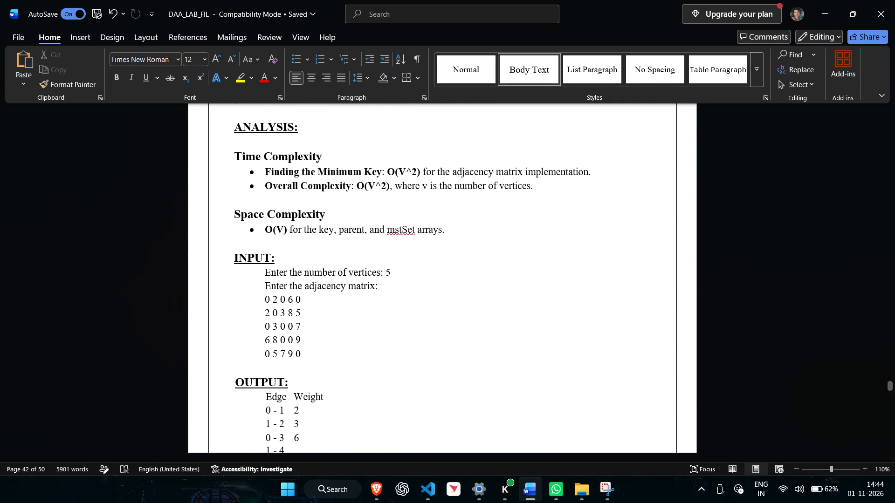
{"action": "scroll", "coordinate": [412, 296], "scroll_direction": "up", "scroll_amount": 19}
{"action": "scroll", "coordinate": [415, 292], "scroll_direction": "up", "scroll_amount": 2}
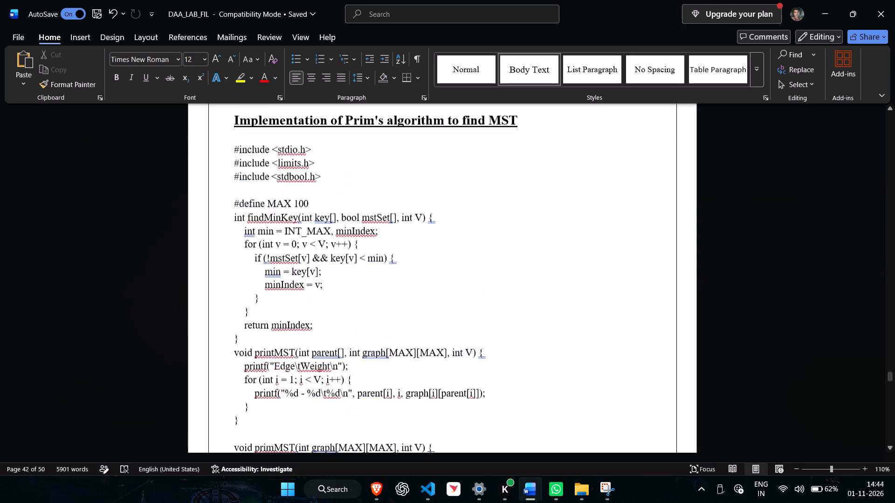
{"action": "scroll", "coordinate": [415, 292], "scroll_direction": "up", "scroll_amount": 14}
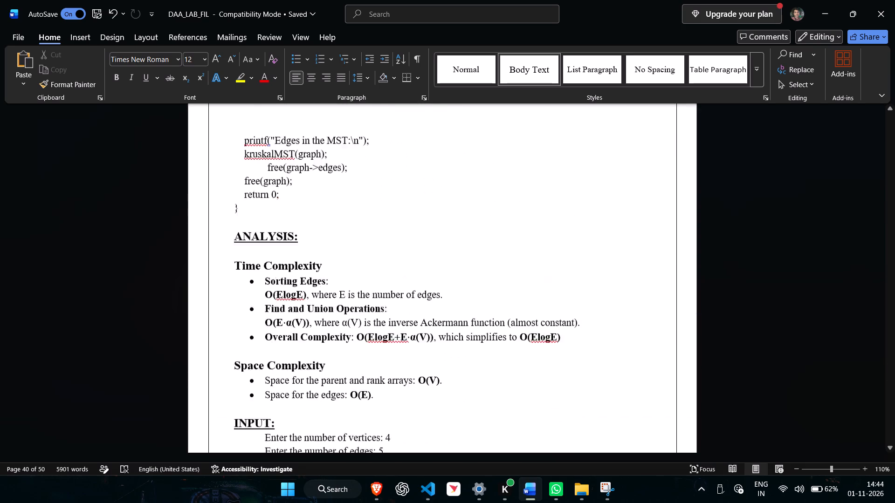
{"action": "scroll", "coordinate": [447, 306], "scroll_direction": "up", "scroll_amount": 20}
{"action": "scroll", "coordinate": [447, 306], "scroll_direction": "up", "scroll_amount": 5}
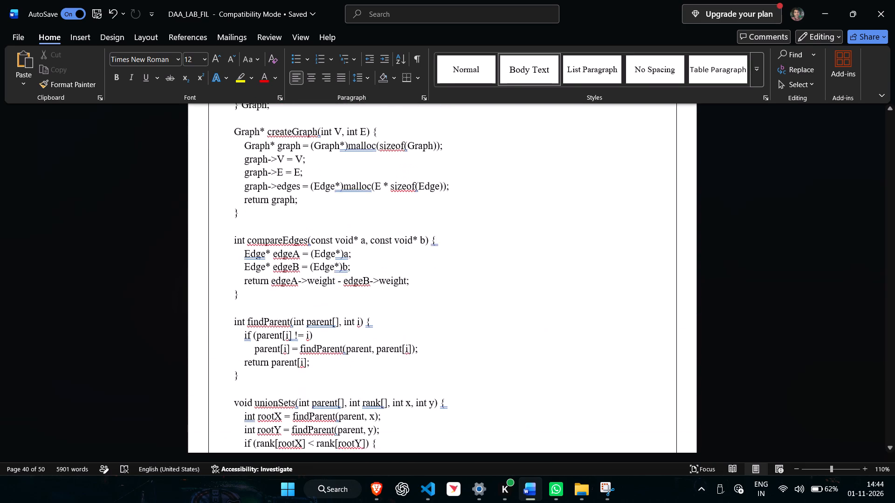
{"action": "scroll", "coordinate": [447, 306], "scroll_direction": "up", "scroll_amount": 19}
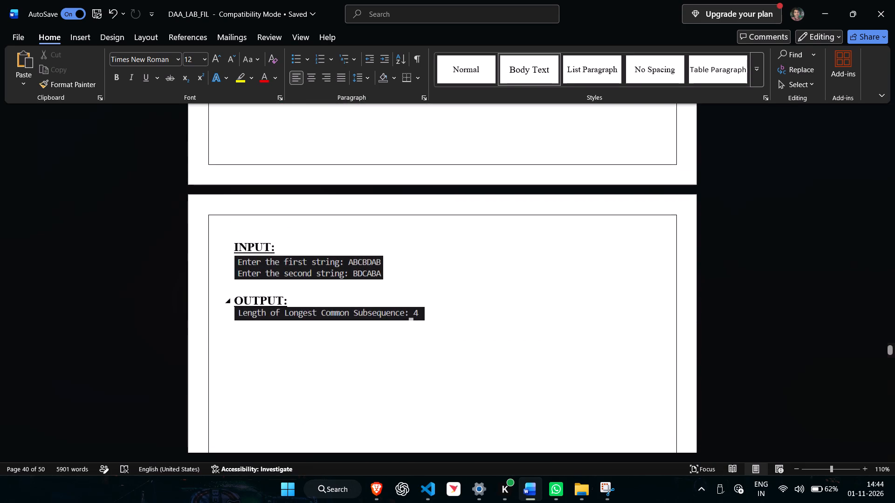
{"action": "scroll", "coordinate": [447, 306], "scroll_direction": "down", "scroll_amount": 17}
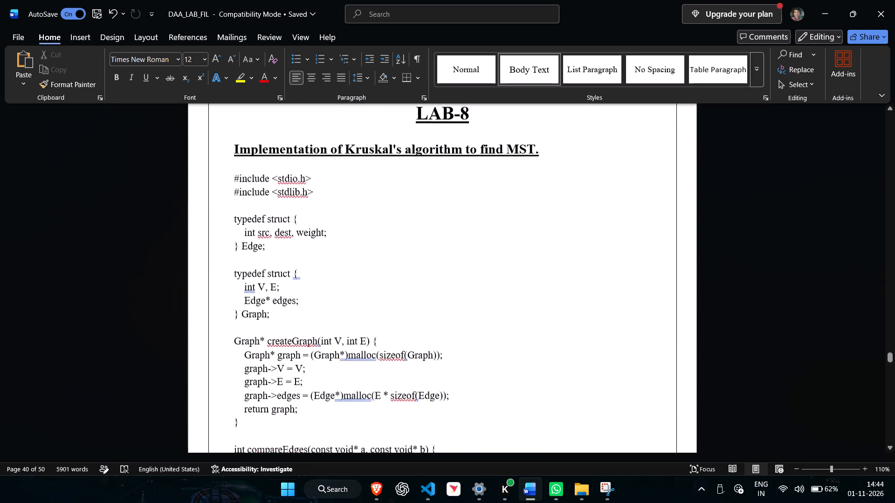
{"action": "scroll", "coordinate": [447, 306], "scroll_direction": "down", "scroll_amount": 18}
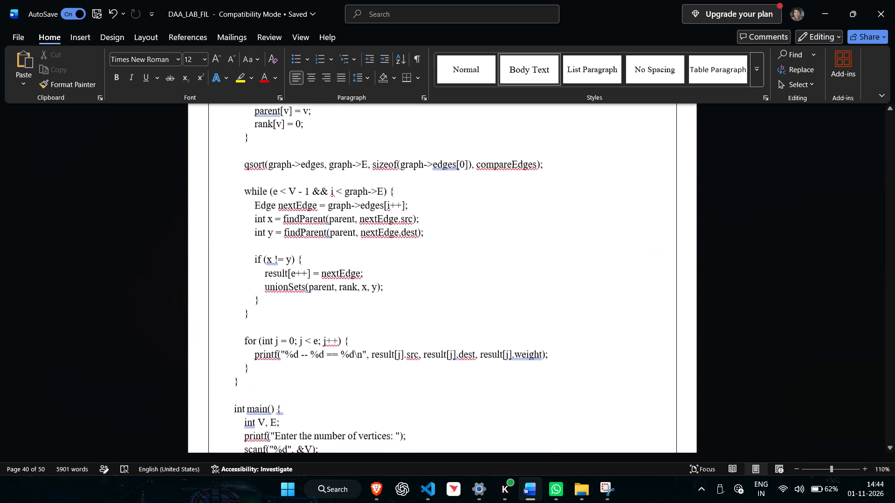
{"action": "scroll", "coordinate": [443, 304], "scroll_direction": "down", "scroll_amount": 9}
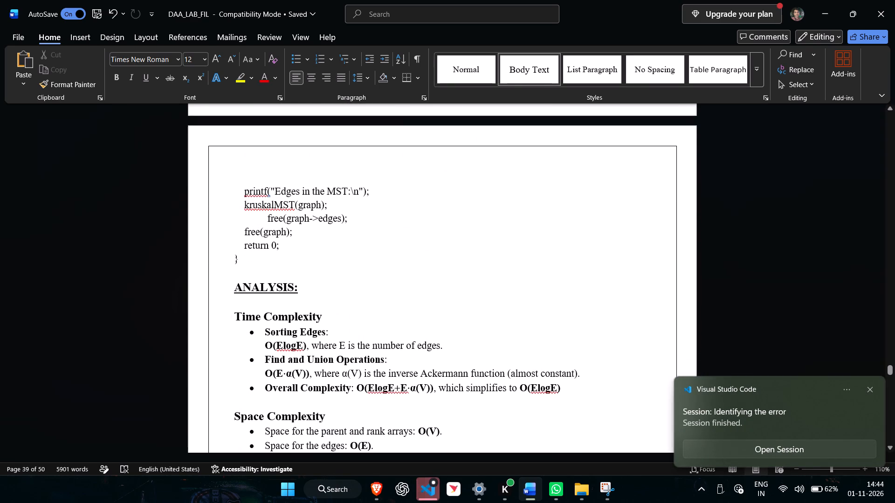
{"action": "left_click", "coordinate": [828, 447]}
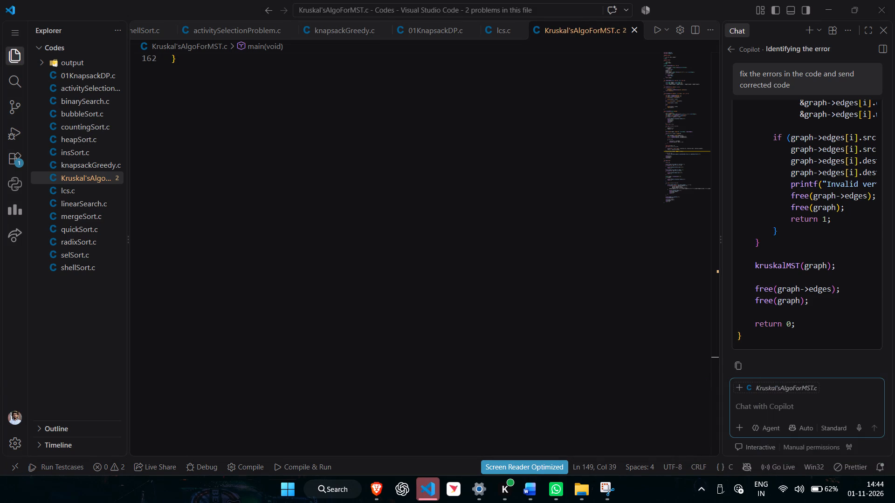
{"action": "scroll", "coordinate": [825, 216], "scroll_direction": "up", "scroll_amount": 3}
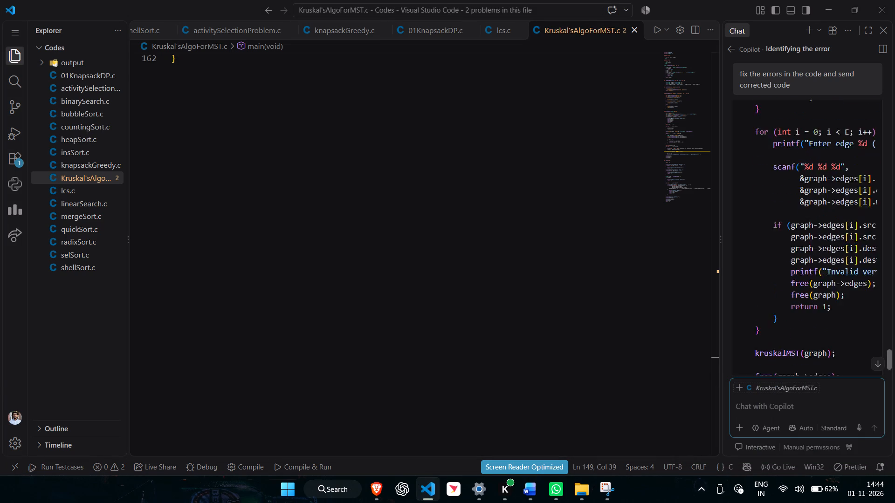
{"action": "scroll", "coordinate": [825, 216], "scroll_direction": "up", "scroll_amount": 18}
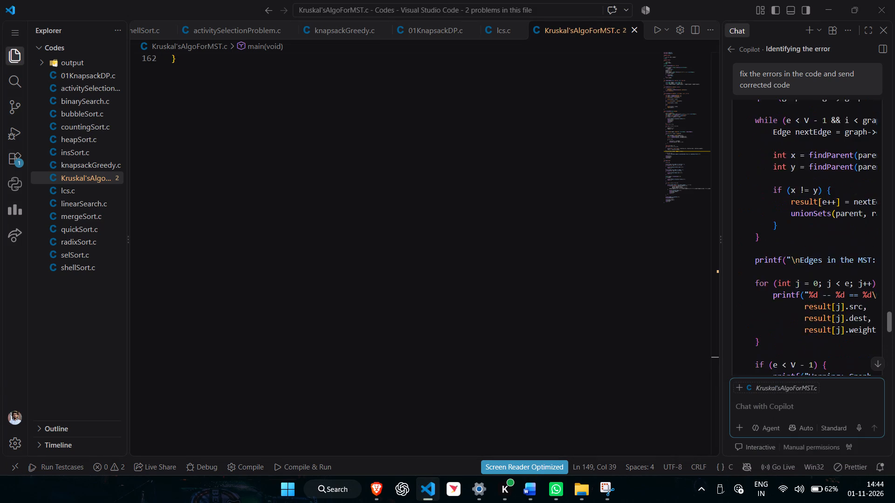
{"action": "scroll", "coordinate": [825, 216], "scroll_direction": "up", "scroll_amount": 18}
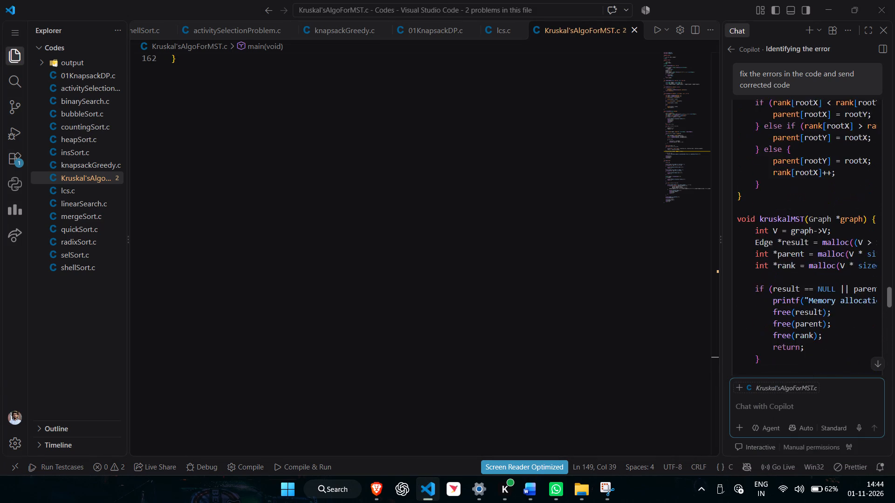
{"action": "scroll", "coordinate": [825, 215], "scroll_direction": "up", "scroll_amount": 18}
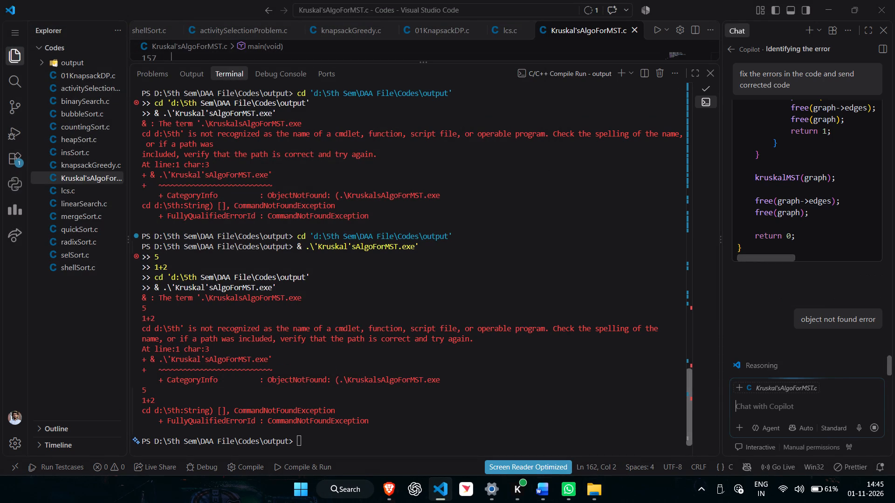
Switch to the Word document and capture a screenshot of the vertex, edge-count and edge lines under Kruskal's INPUT heading.
{"action": "left_click", "coordinate": [533, 487]}
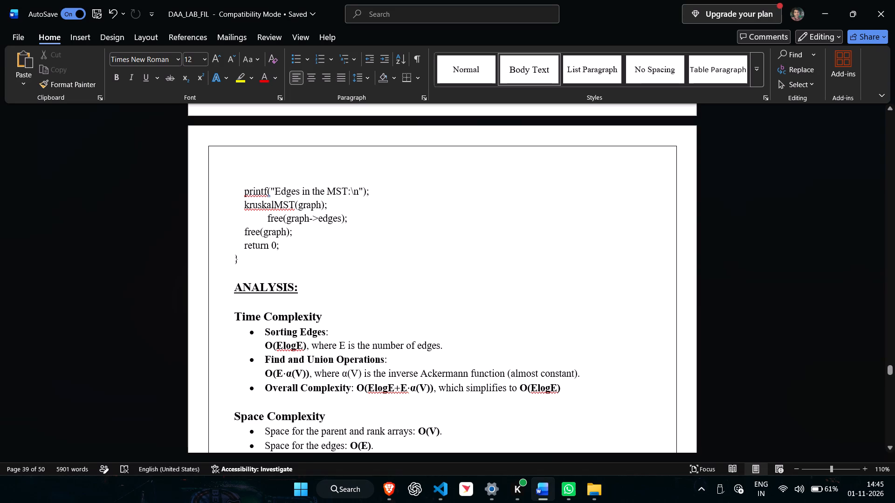
{"action": "scroll", "coordinate": [429, 277], "scroll_direction": "down", "scroll_amount": 5}
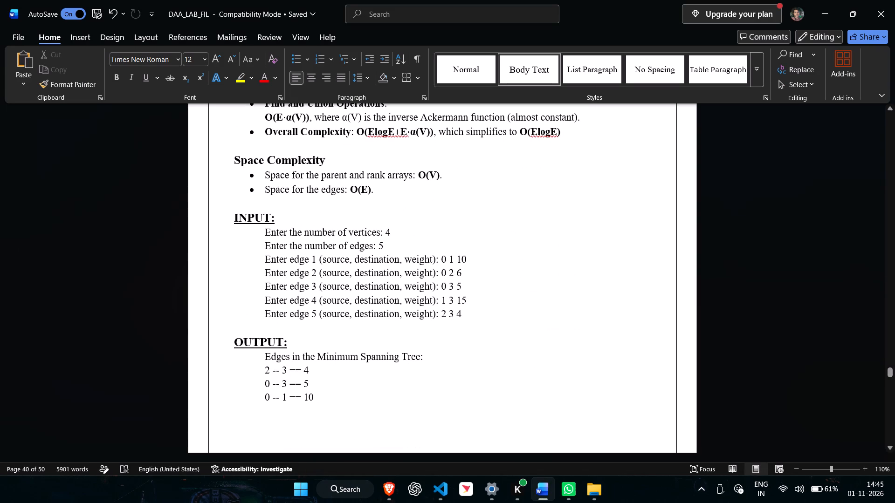
{"action": "key", "text": "Print"}
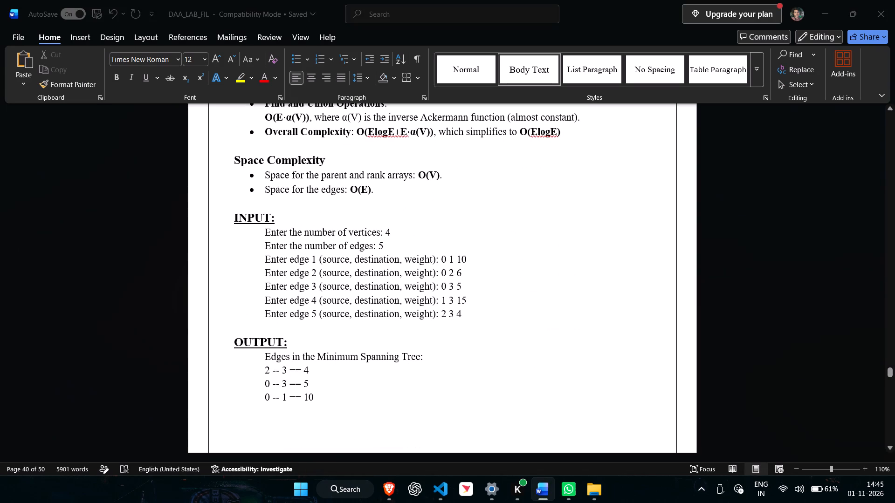
{"action": "double_click", "coordinate": [434, 267]}
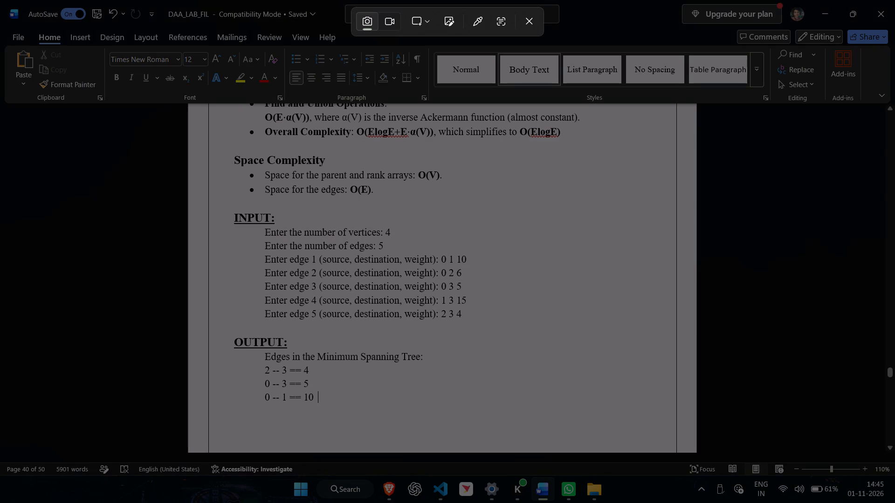
{"action": "left_click_drag", "start_coordinate": [262, 224], "coordinate": [409, 318]}
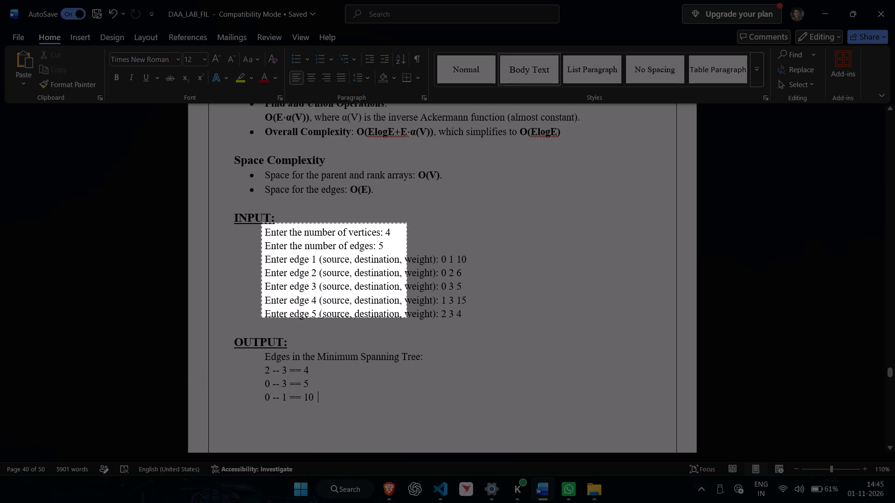
{"action": "left_click_drag", "start_coordinate": [409, 318], "coordinate": [478, 330]}
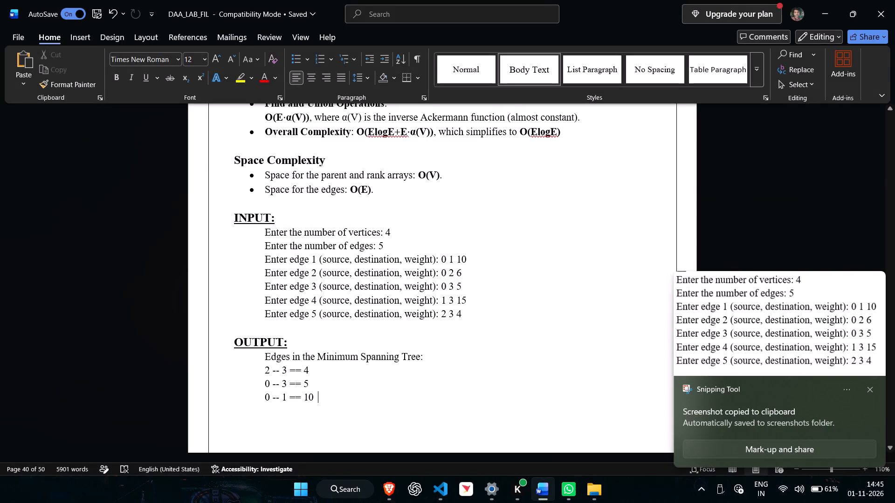
Open Notepad with a new blank tab and try to paste the captured screenshot into it.
{"action": "type", "text": "note"}
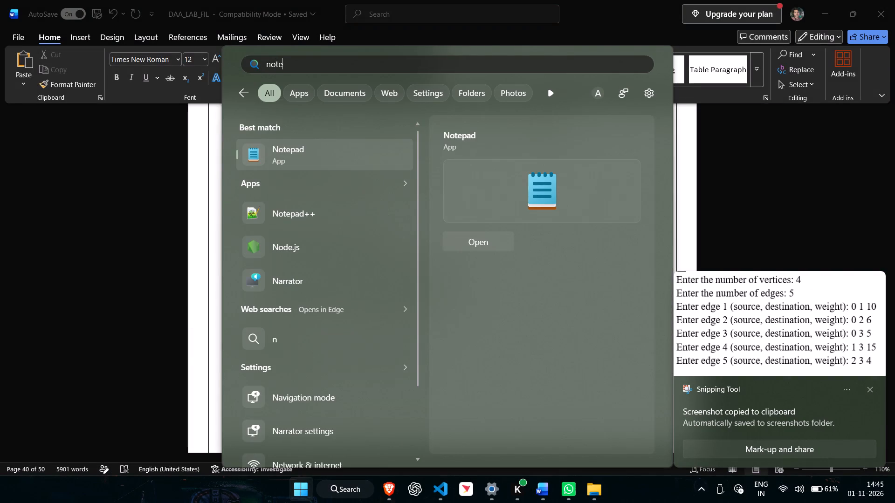
{"action": "key", "text": "Return"}
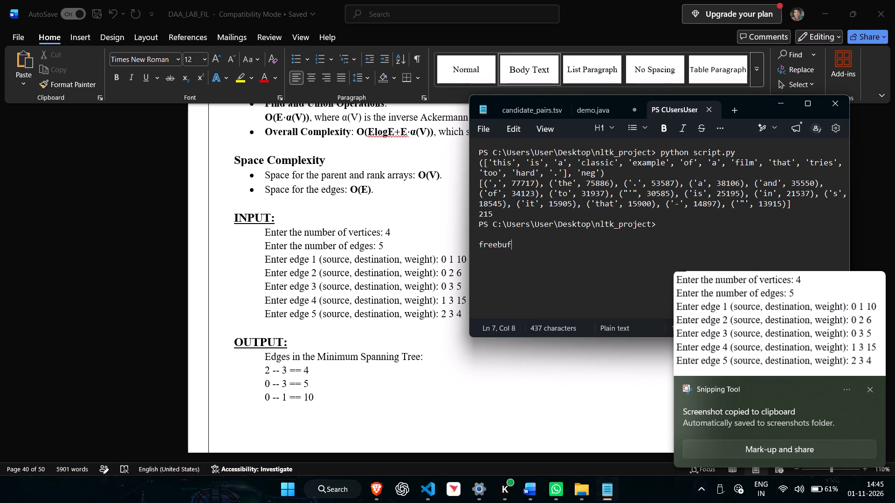
{"action": "key", "text": "ctrl+n"}
{"action": "key", "text": "ctrl+v"}
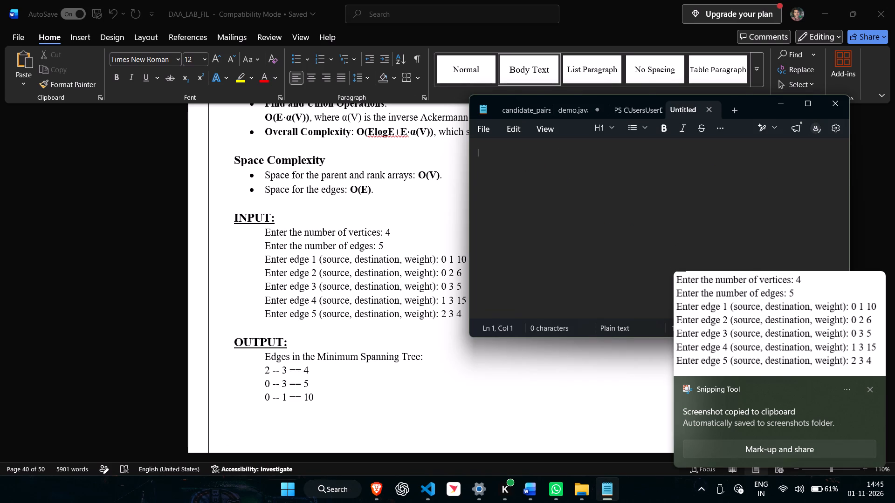
{"action": "key", "text": "ctrl+v"}
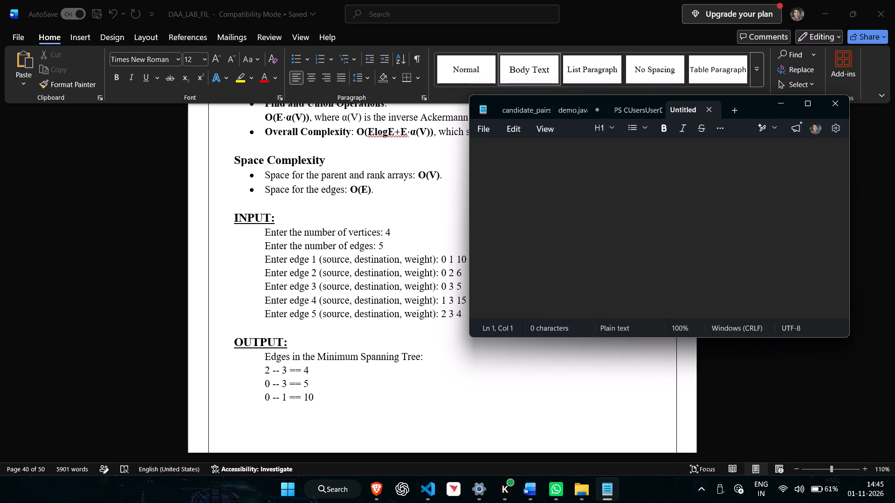
Copy all seven lines under Kruskal's INPUT heading in the Word document and paste them into the blank Notepad tab.
{"action": "left_click", "coordinate": [263, 230]}
{"action": "left_click_drag", "start_coordinate": [262, 229], "coordinate": [413, 300]}
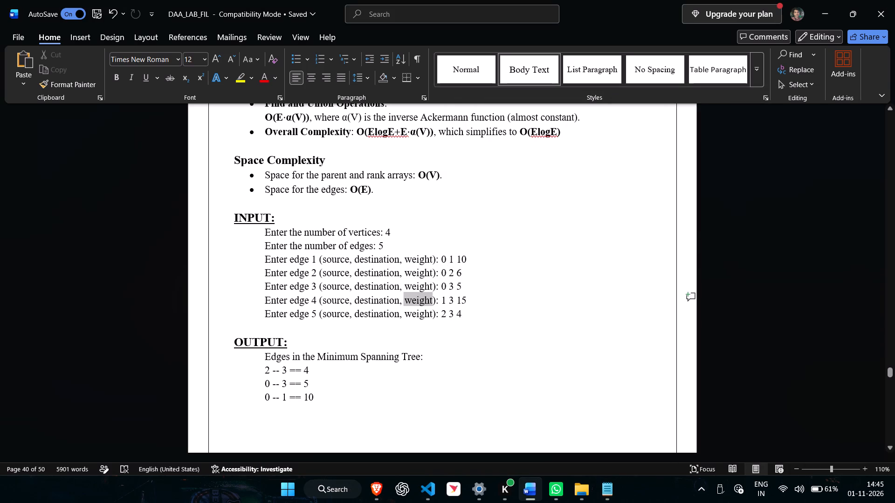
{"action": "left_click_drag", "start_coordinate": [413, 300], "coordinate": [395, 292]}
{"action": "left_click", "coordinate": [373, 277]}
{"action": "left_click_drag", "start_coordinate": [263, 234], "coordinate": [410, 305]}
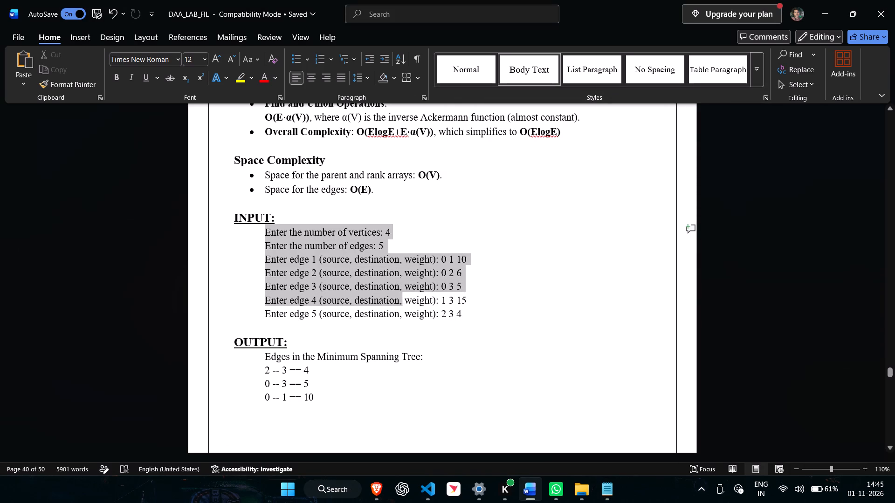
{"action": "left_click_drag", "start_coordinate": [410, 305], "coordinate": [485, 313]}
{"action": "key", "text": "ctrl+c"}
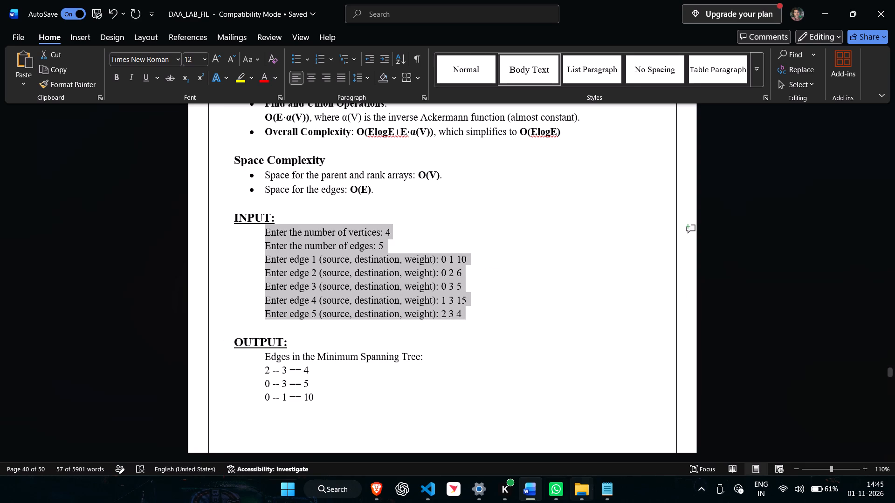
{"action": "left_click", "coordinate": [599, 487]}
{"action": "key", "text": "ctrl+v"}
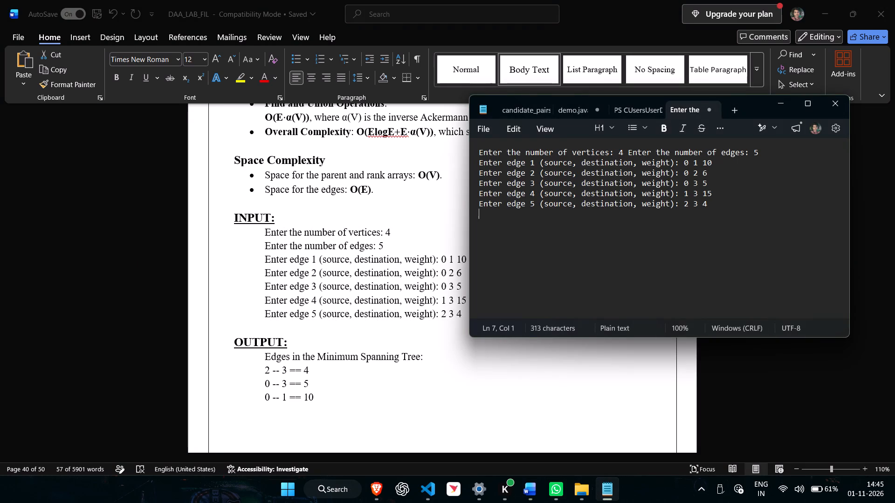
Capture a Snipping Tool screenshot of the pasted vertex, edge-count and five edge lines in Notepad.
{"action": "key", "text": "Print"}
{"action": "left_click", "coordinate": [417, 272]}
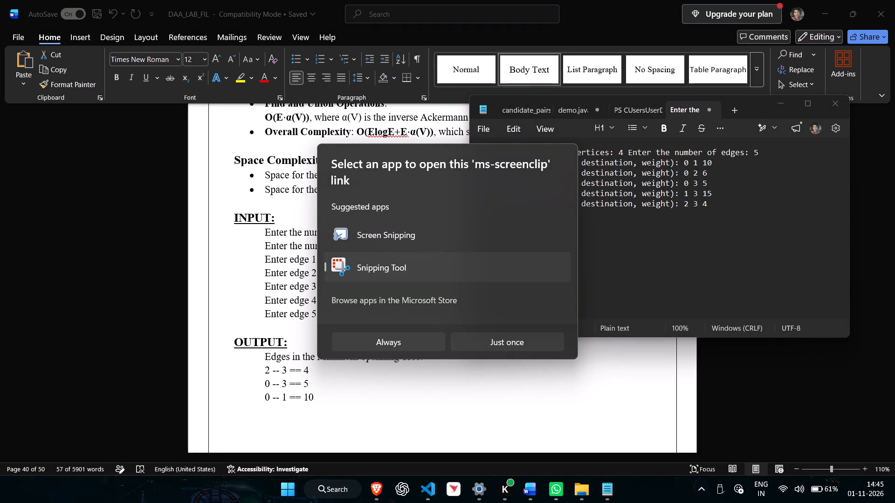
{"action": "double_click", "coordinate": [420, 266]}
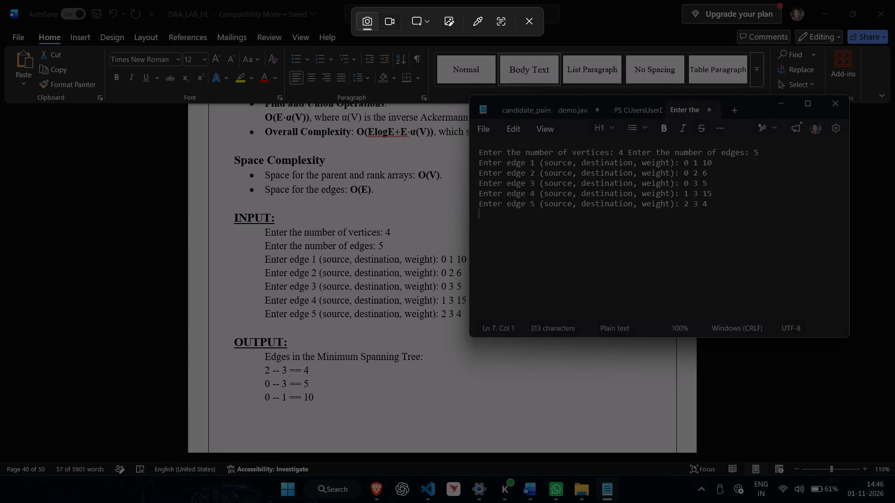
{"action": "left_click_drag", "start_coordinate": [474, 144], "coordinate": [774, 211]}
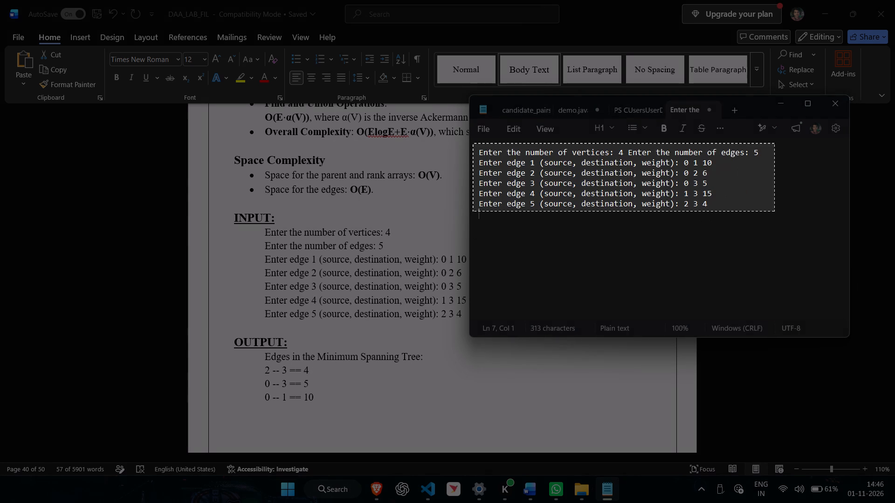
{"action": "left_click_drag", "start_coordinate": [774, 211], "coordinate": [777, 209]}
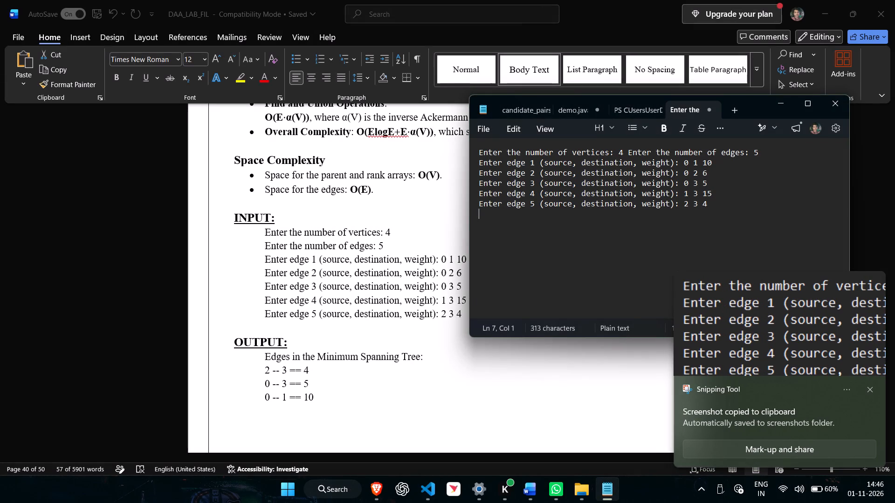
Replace the selected text under Kruskal's INPUT heading in the Word document with the captured screenshot.
{"action": "left_click", "coordinate": [255, 229]}
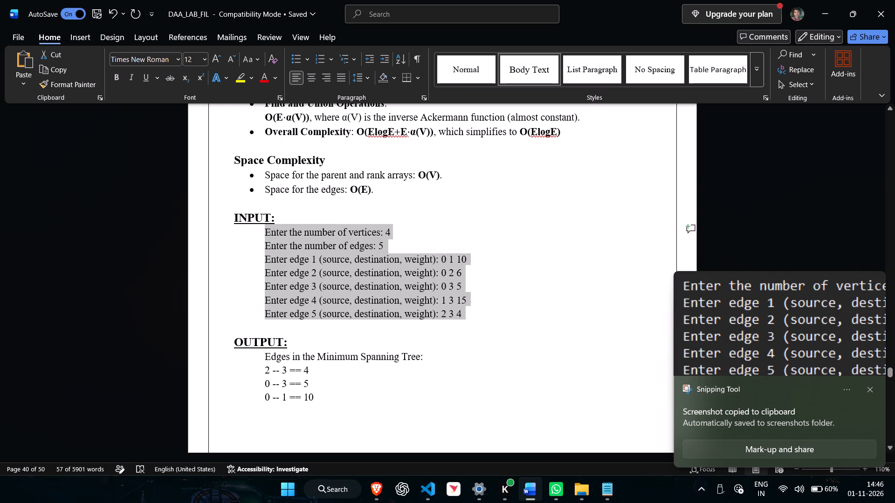
{"action": "key", "text": "ctrl+v"}
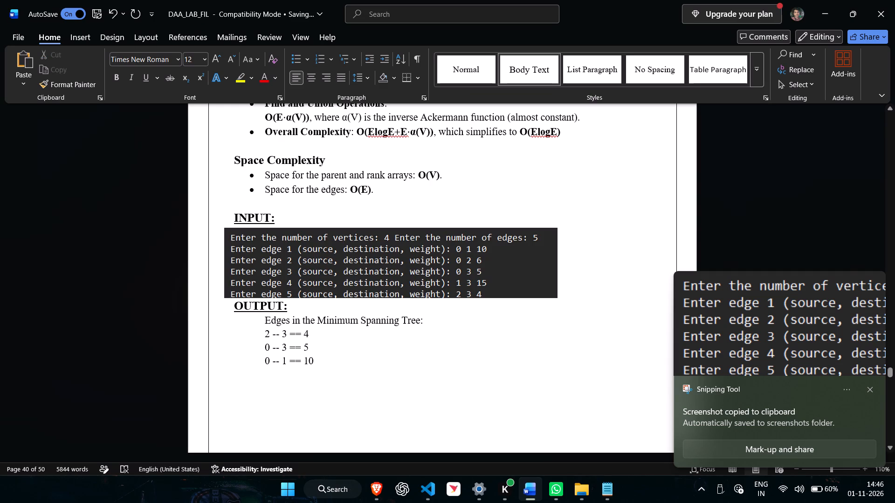
Copy the Minimum Spanning Tree lines under the OUTPUT heading and paste them in Notepad, two blank lines below the input text.
{"action": "left_click_drag", "start_coordinate": [260, 321], "coordinate": [288, 337]}
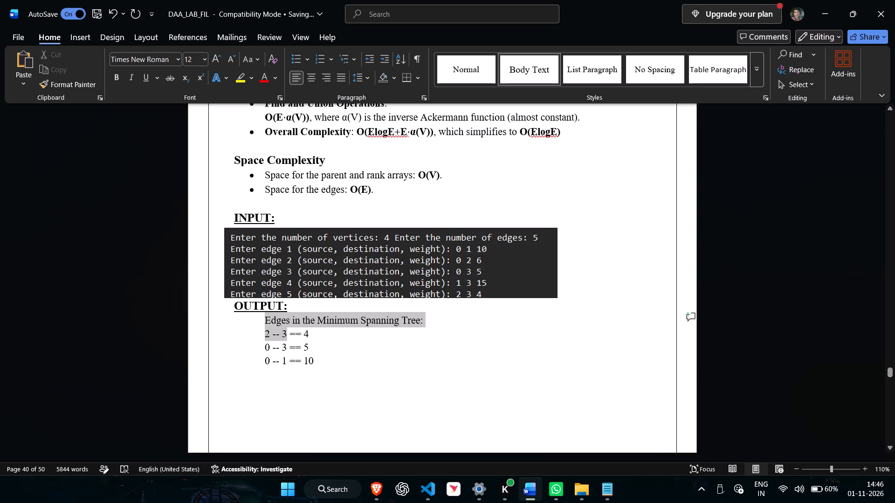
{"action": "left_click_drag", "start_coordinate": [288, 337], "coordinate": [323, 362]}
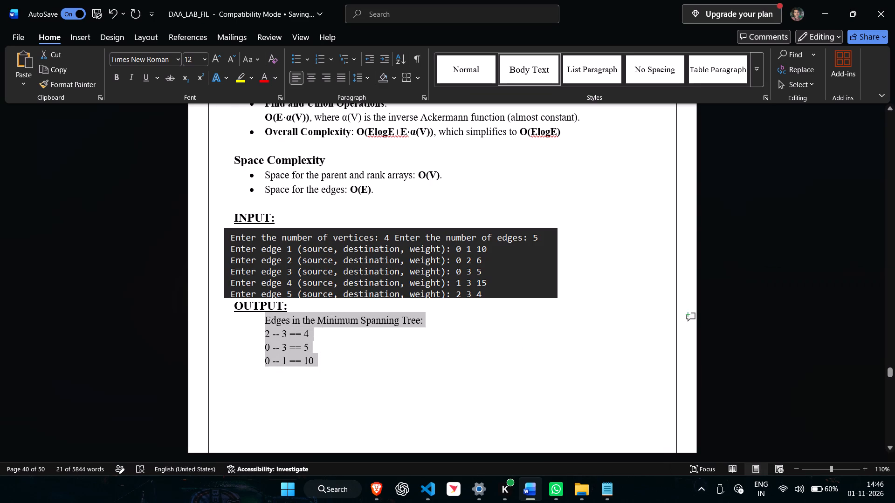
{"action": "key", "text": "ctrl+c"}
{"action": "left_click", "coordinate": [600, 496]}
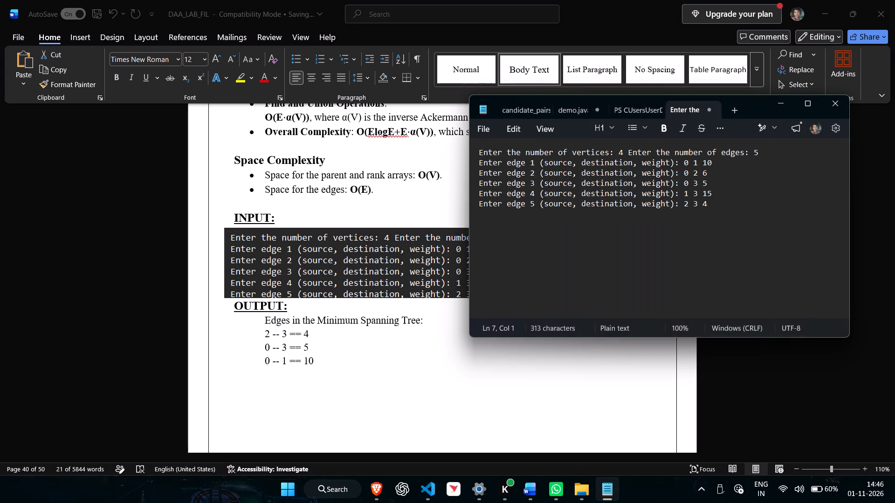
{"action": "key", "text": "ctrl+a"}
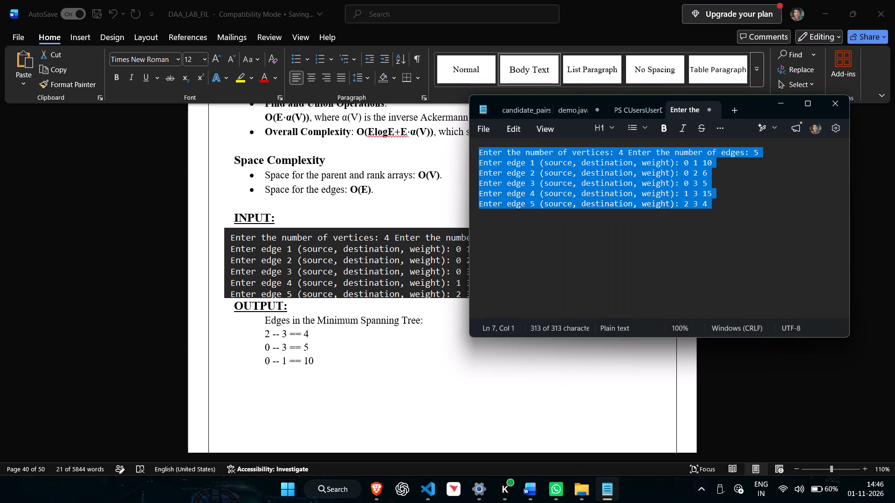
{"action": "key", "text": "Down"}
{"action": "key", "text": "Down"}
{"action": "key", "text": "Return"}
{"action": "key", "text": "Return"}
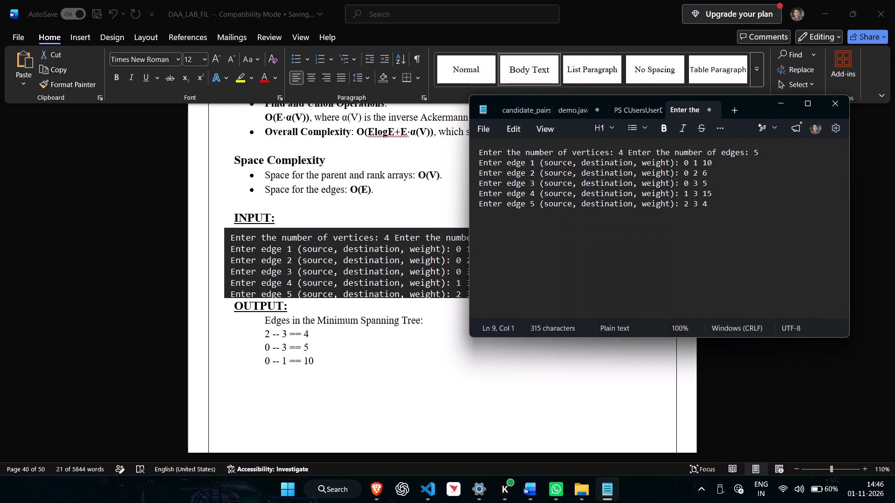
{"action": "key", "text": "ctrl+v"}
{"action": "key", "text": "Return"}
{"action": "key", "text": "Return"}
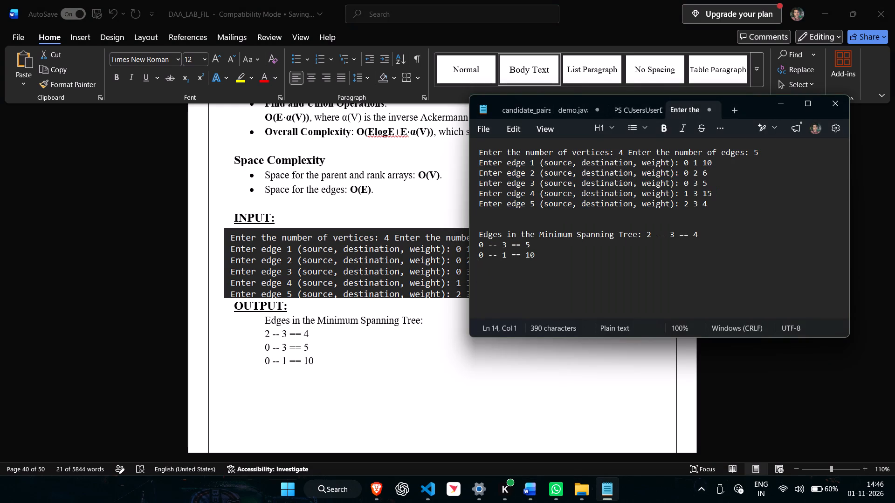
Capture a Snipping Tool screenshot of the Minimum Spanning Tree output lines in Notepad.
{"action": "key", "text": "Print"}
{"action": "left_click", "coordinate": [640, 240]}
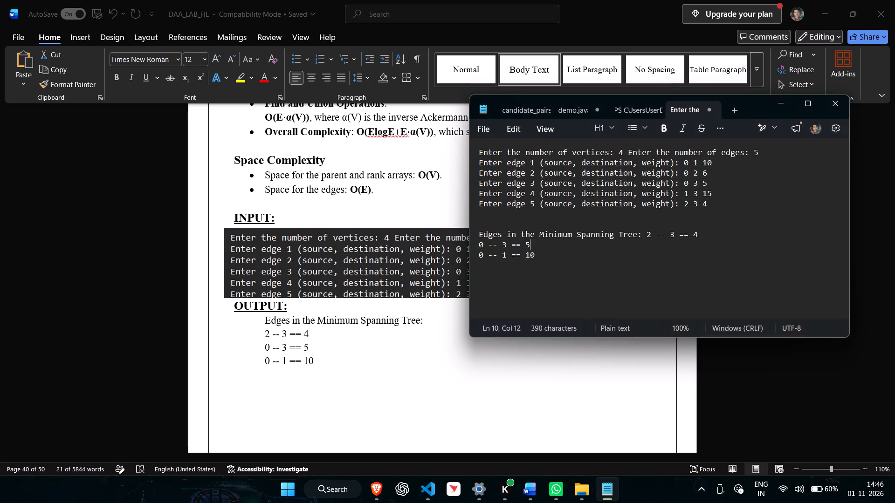
{"action": "left_click", "coordinate": [641, 235]}
{"action": "key", "text": "Print"}
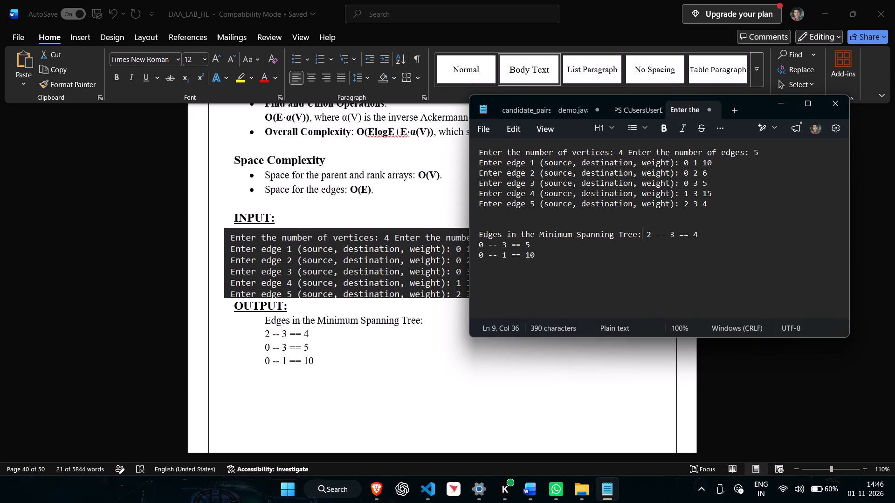
{"action": "double_click", "coordinate": [487, 274]}
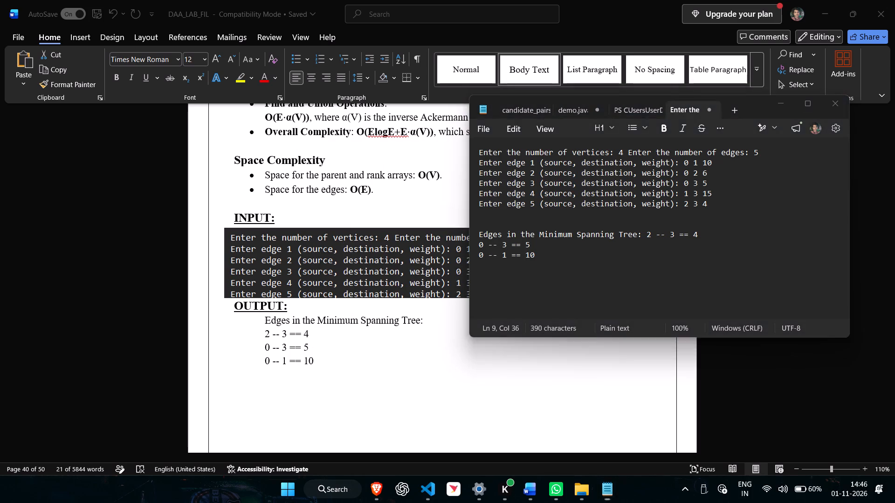
{"action": "left_click_drag", "start_coordinate": [473, 227], "coordinate": [685, 266]}
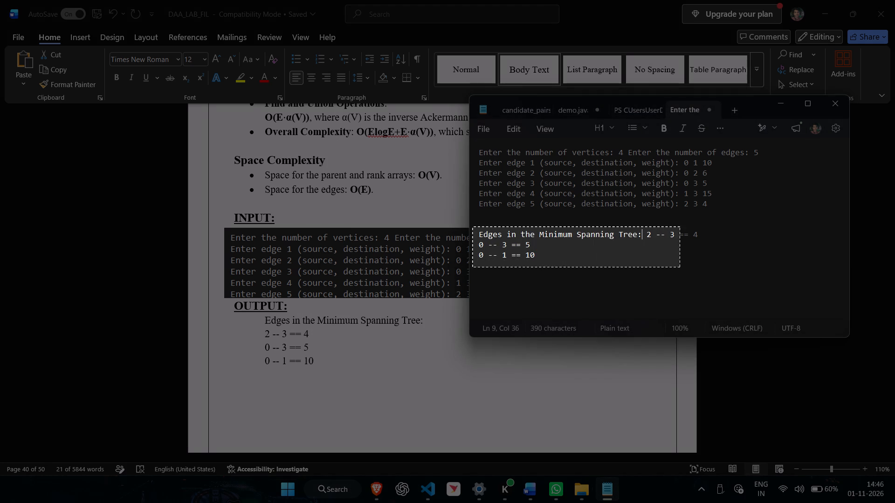
{"action": "left_click_drag", "start_coordinate": [685, 266], "coordinate": [709, 263]}
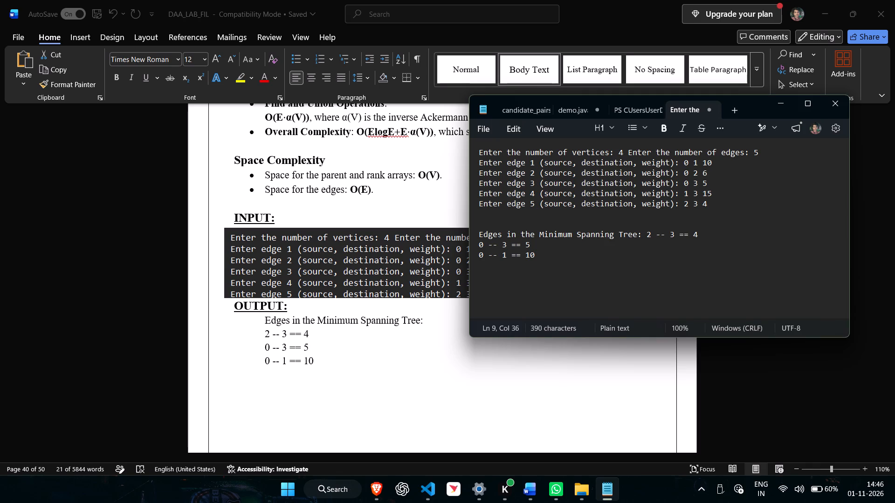
Replace the selected text under Kruskal's OUTPUT heading in the Word document with the output screenshot.
{"action": "left_click", "coordinate": [260, 314]}
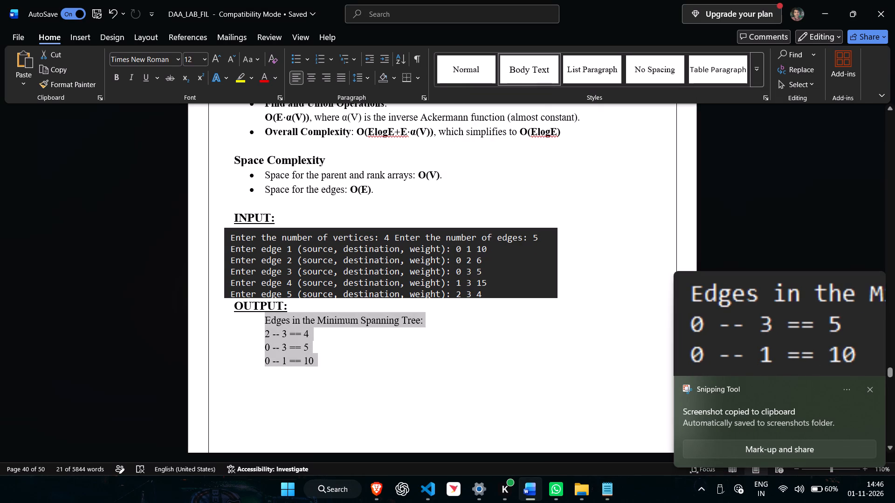
{"action": "key", "text": "ctrl+v"}
Insert a blank line below the OUTPUT heading, below the INPUT heading and after the input screenshot.
{"action": "left_click", "coordinate": [311, 390]}
{"action": "left_click", "coordinate": [303, 309]}
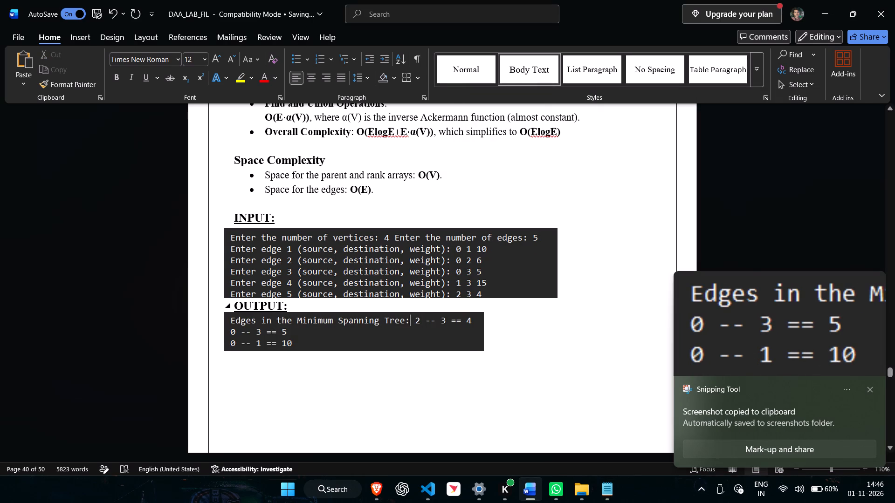
{"action": "key", "text": "Return"}
{"action": "left_click", "coordinate": [293, 213]}
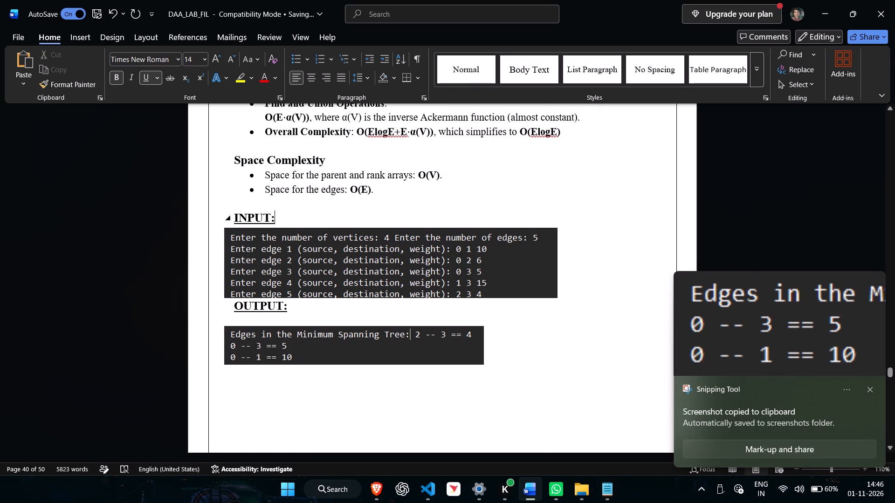
{"action": "key", "text": "Return"}
{"action": "left_click", "coordinate": [570, 305]}
{"action": "key", "text": "Return"}
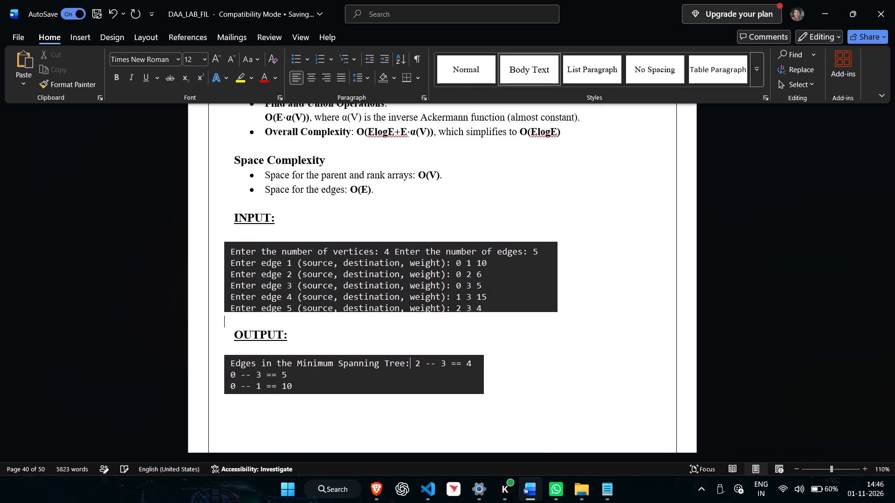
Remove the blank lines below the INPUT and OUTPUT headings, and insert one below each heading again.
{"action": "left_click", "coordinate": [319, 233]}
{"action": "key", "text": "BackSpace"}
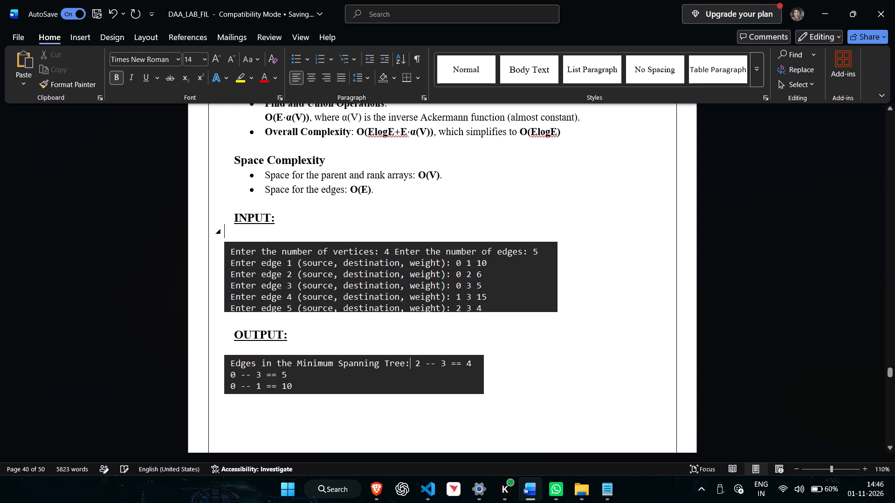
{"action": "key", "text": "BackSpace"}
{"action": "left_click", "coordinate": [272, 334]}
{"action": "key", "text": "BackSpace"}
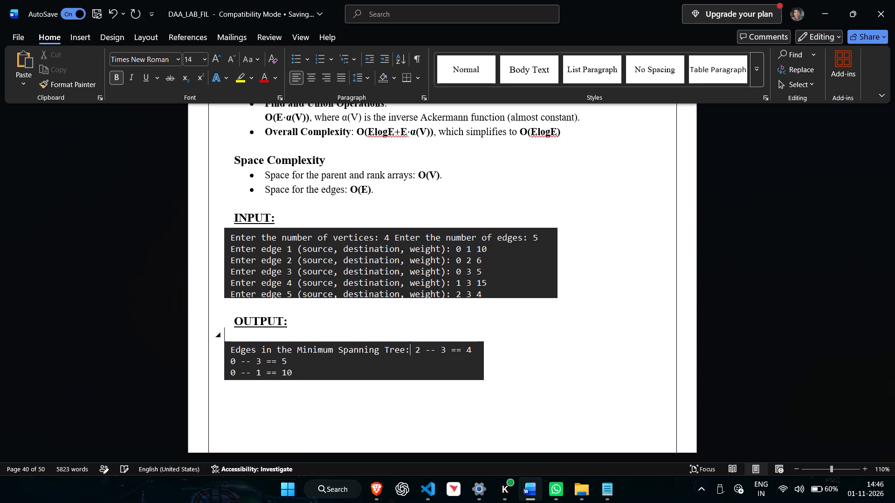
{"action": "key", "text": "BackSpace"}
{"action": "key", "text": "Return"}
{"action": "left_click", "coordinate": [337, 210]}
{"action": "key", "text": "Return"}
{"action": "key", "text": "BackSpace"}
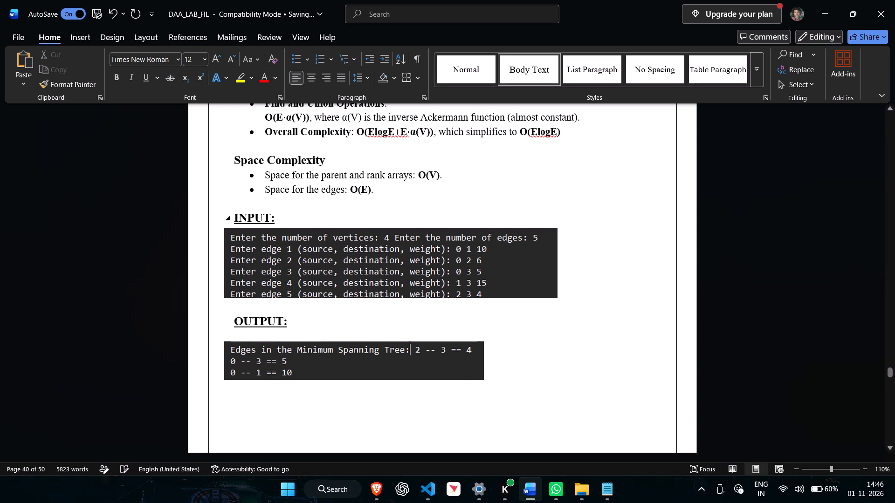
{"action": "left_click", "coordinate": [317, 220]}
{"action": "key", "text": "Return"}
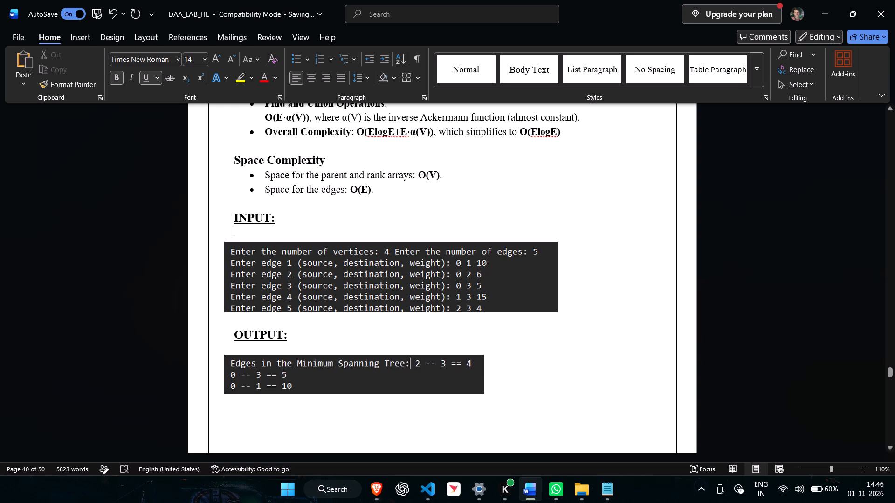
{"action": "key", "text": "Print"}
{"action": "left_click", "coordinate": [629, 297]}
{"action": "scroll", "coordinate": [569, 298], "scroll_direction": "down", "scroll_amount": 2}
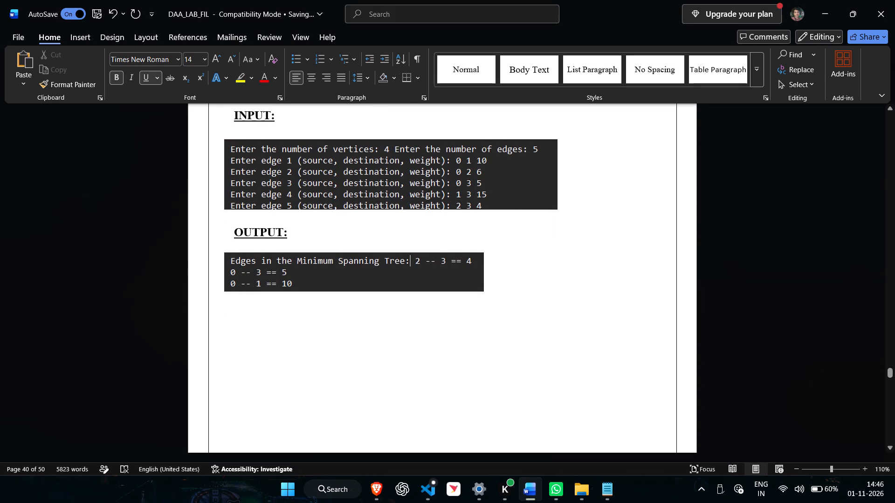
Delete the output screenshot under Kruskal's OUTPUT heading in the Word document.
{"action": "left_click", "coordinate": [514, 276]}
{"action": "key", "text": "BackSpace"}
{"action": "key", "text": "BackSpace"}
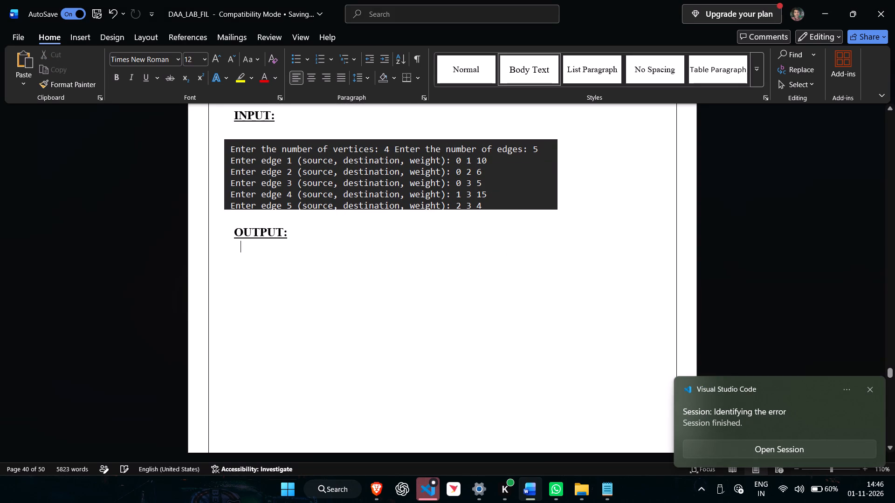
Switch to Notepad and capture the three Minimum Spanning Tree output lines with Snipping Tool, leaving out the text cursor.
{"action": "left_click", "coordinate": [613, 493]}
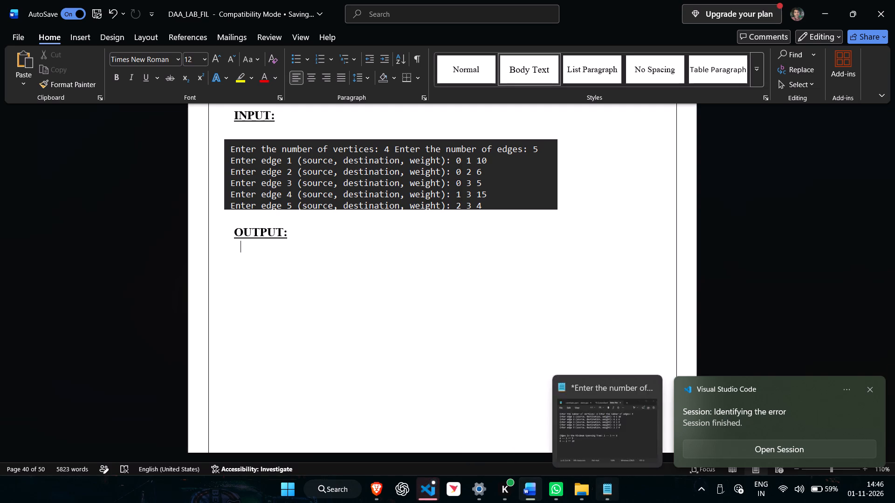
{"action": "left_click", "coordinate": [576, 280]}
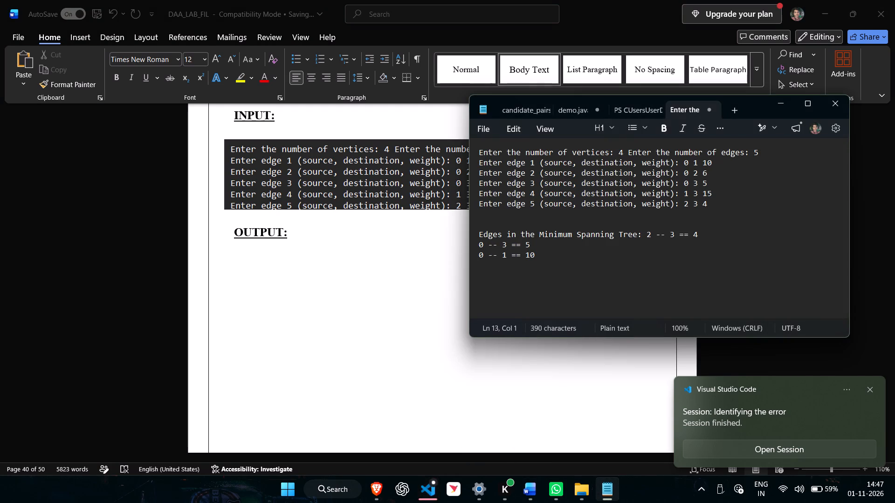
{"action": "key", "text": "Print"}
{"action": "double_click", "coordinate": [494, 280]}
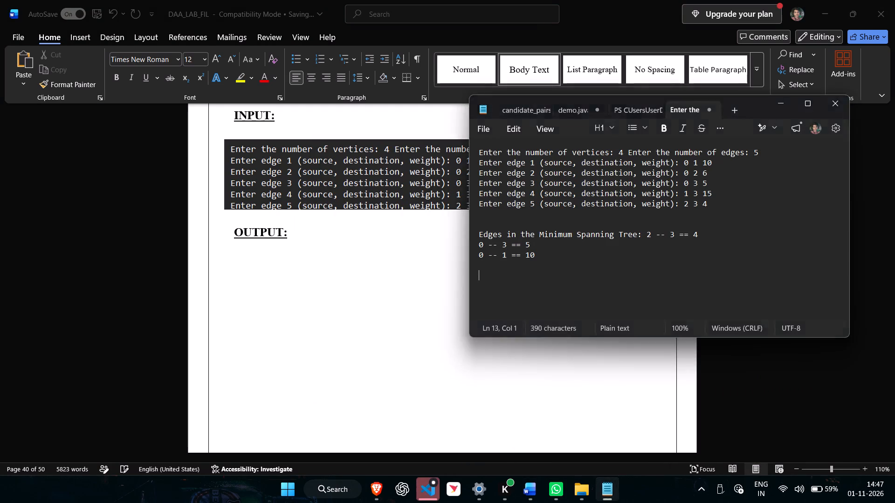
{"action": "left_click_drag", "start_coordinate": [469, 228], "coordinate": [726, 269]}
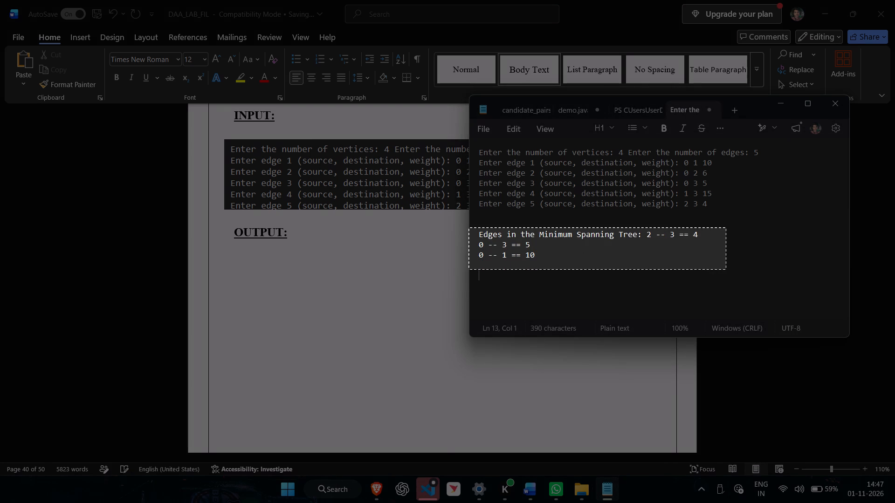
{"action": "left_click_drag", "start_coordinate": [726, 269], "coordinate": [706, 262]}
Paste the new output screenshot under Kruskal's OUTPUT heading in the Word document.
{"action": "left_click", "coordinate": [334, 267]}
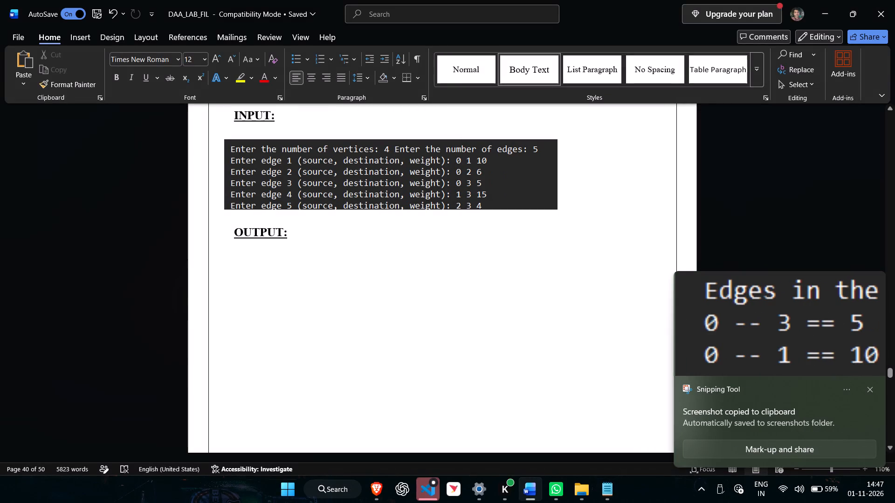
{"action": "key", "text": "ctrl+v"}
{"action": "left_click", "coordinate": [497, 391]}
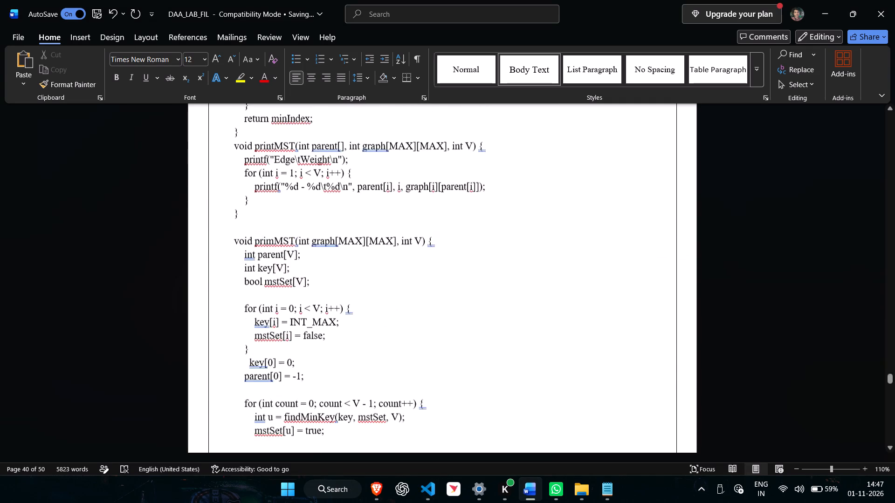
{"action": "scroll", "coordinate": [553, 259], "scroll_direction": "down", "scroll_amount": 15}
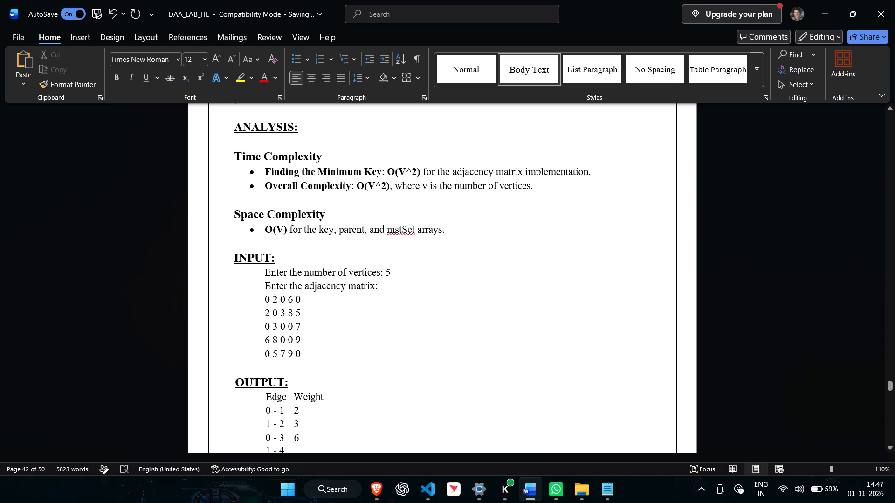
{"action": "left_click_drag", "start_coordinate": [261, 274], "coordinate": [302, 347]}
{"action": "key", "text": "ctrl+c"}
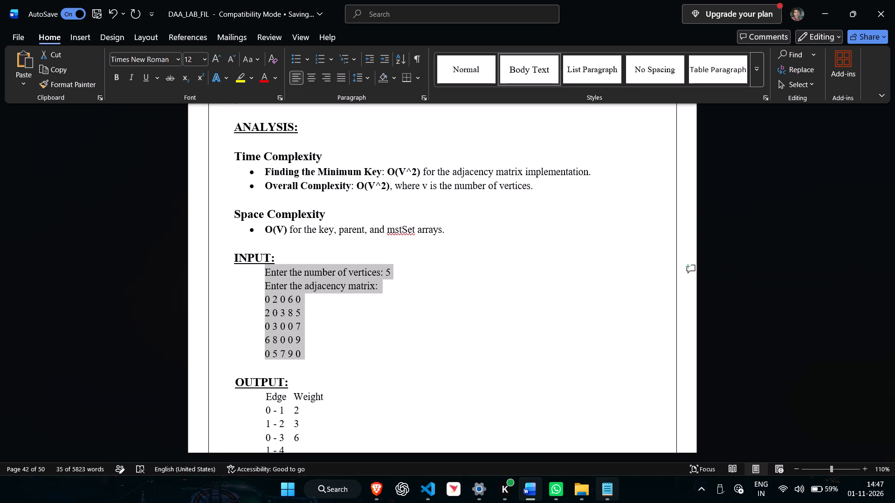
{"action": "left_click", "coordinate": [598, 489]}
{"action": "key", "text": "Return"}
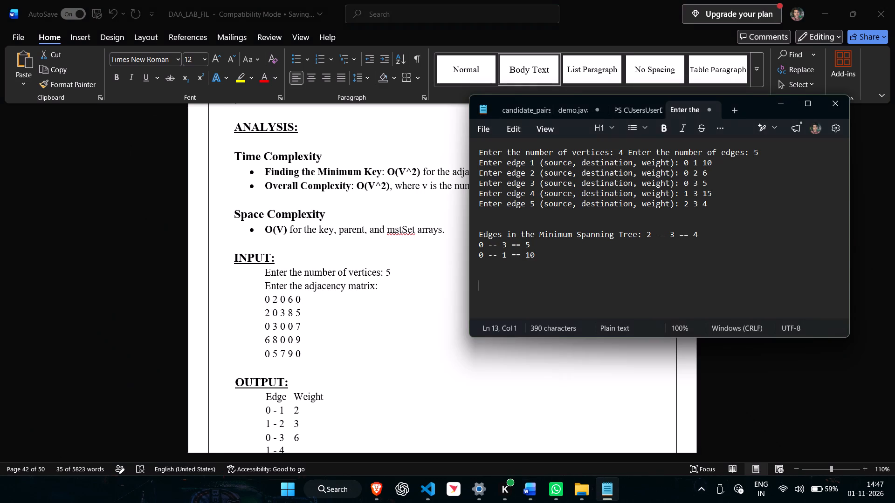
{"action": "key", "text": "Return"}
{"action": "key", "text": "ctrl+v"}
{"action": "key", "text": "Return"}
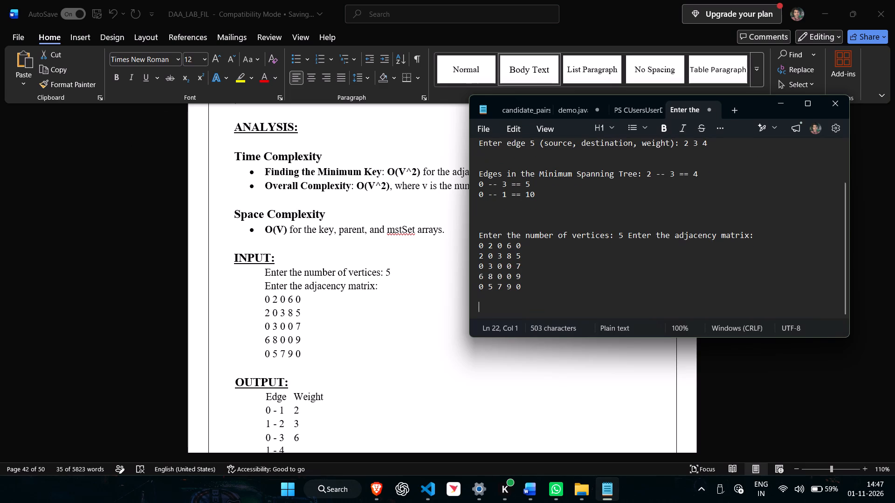
Capture a Snipping Tool screenshot of the number of vertices and adjacency matrix lines in Notepad.
{"action": "key", "text": "Print"}
{"action": "left_click", "coordinate": [512, 287]}
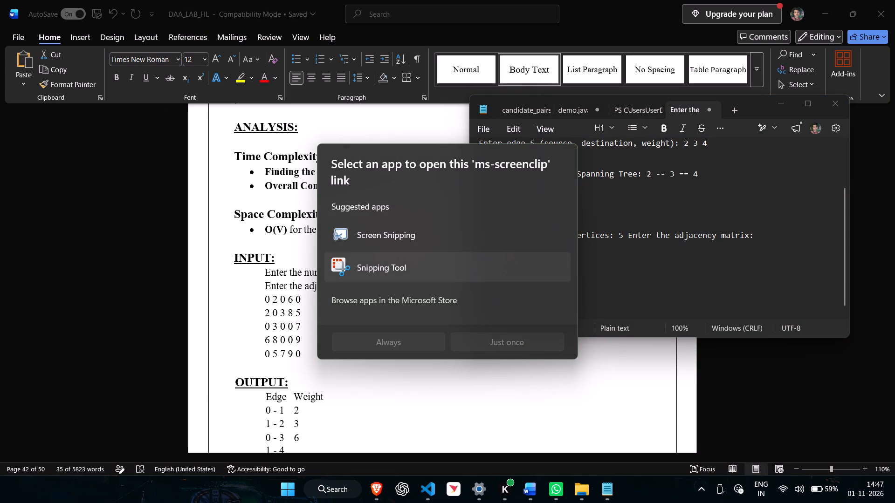
{"action": "double_click", "coordinate": [504, 276]}
{"action": "left_click_drag", "start_coordinate": [474, 230], "coordinate": [649, 298]}
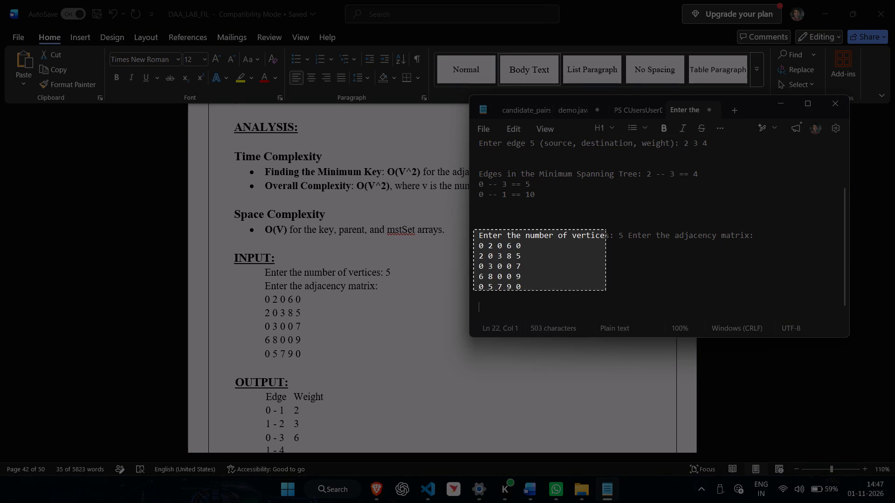
{"action": "left_click_drag", "start_coordinate": [649, 298], "coordinate": [764, 288]}
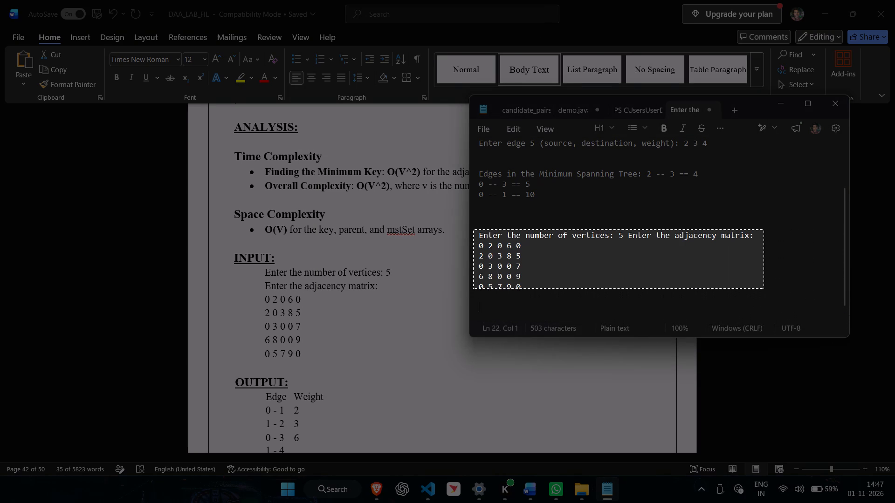
{"action": "left_click_drag", "start_coordinate": [764, 288], "coordinate": [764, 292]}
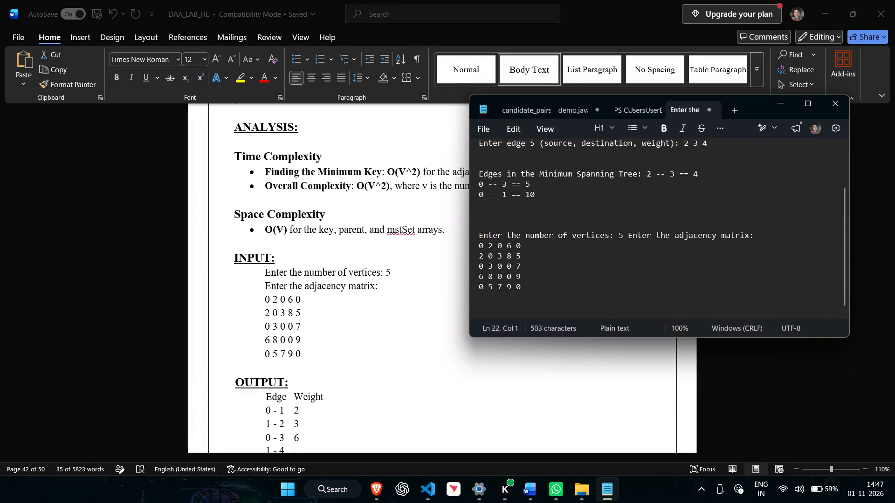
Replace the selected text under Prim's INPUT heading in the Word document with the input screenshot.
{"action": "left_click", "coordinate": [260, 268]}
{"action": "key", "text": "ctrl+v"}
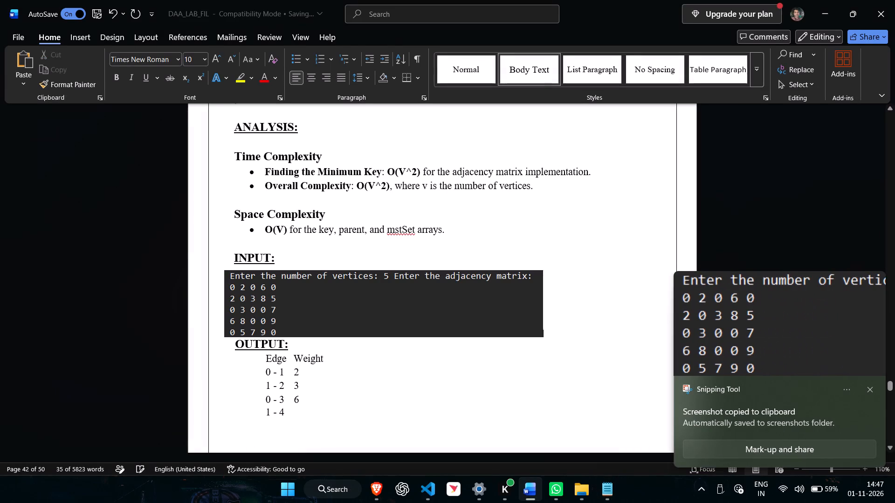
Copy the Edge/Weight table under Prim's OUTPUT heading into Notepad below the adjacency matrix.
{"action": "left_click", "coordinate": [260, 355]}
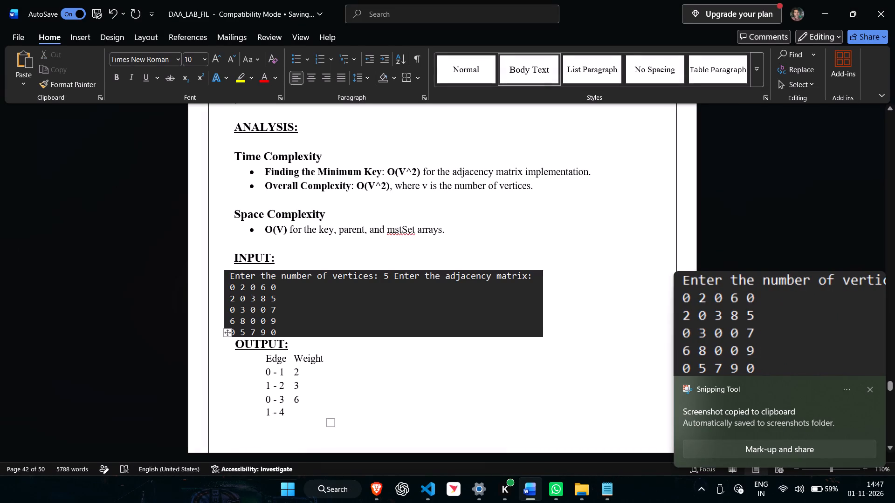
{"action": "left_click_drag", "start_coordinate": [260, 355], "coordinate": [305, 408]}
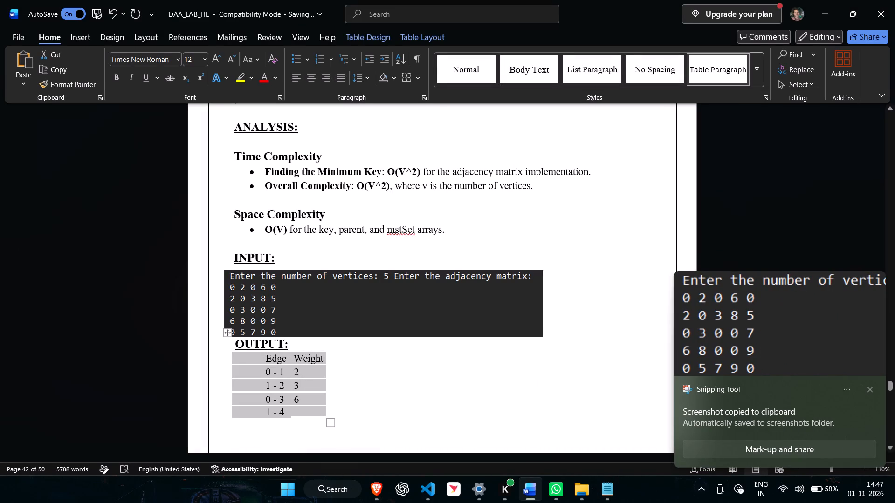
{"action": "key", "text": "ctrl+c"}
{"action": "left_click", "coordinate": [599, 492]}
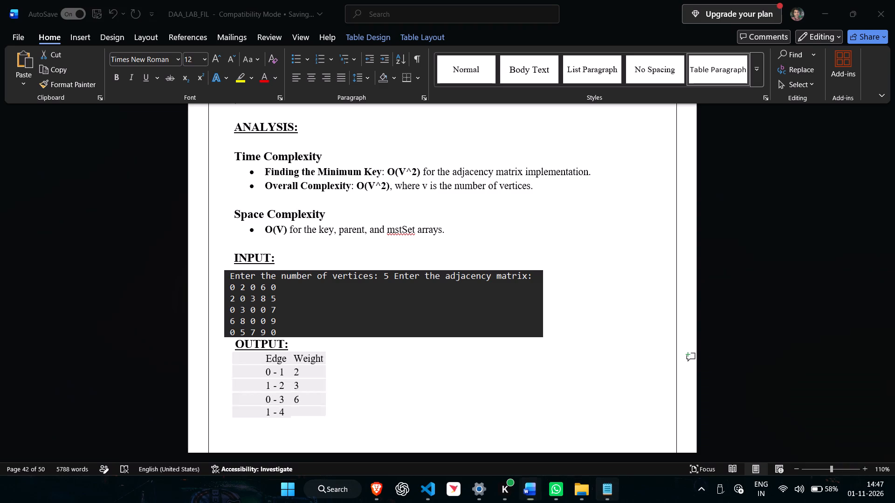
{"action": "key", "text": "ctrl+v"}
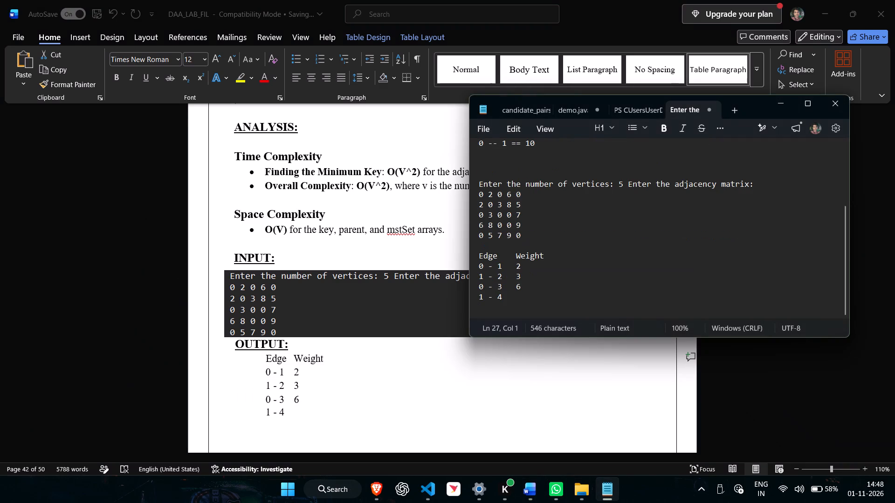
{"action": "key", "text": "Return"}
Capture a Snipping Tool screenshot of the Edge and Weight lines in Notepad.
{"action": "key", "text": "Print"}
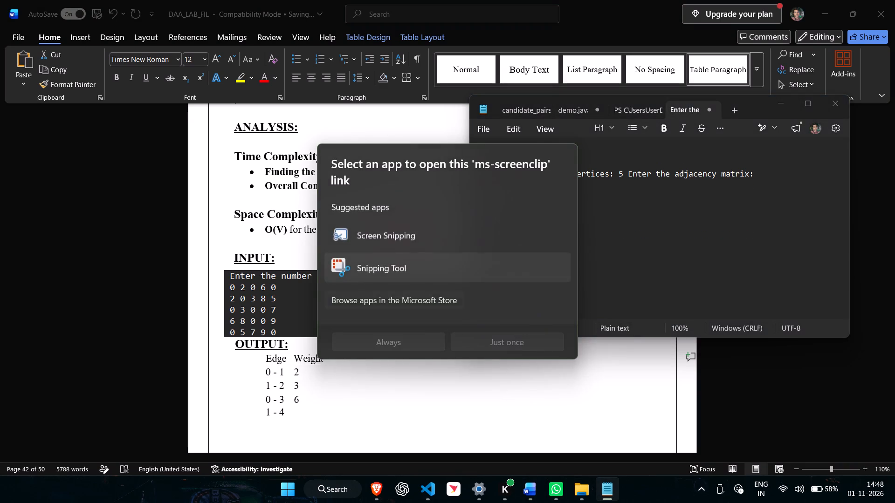
{"action": "double_click", "coordinate": [421, 279]}
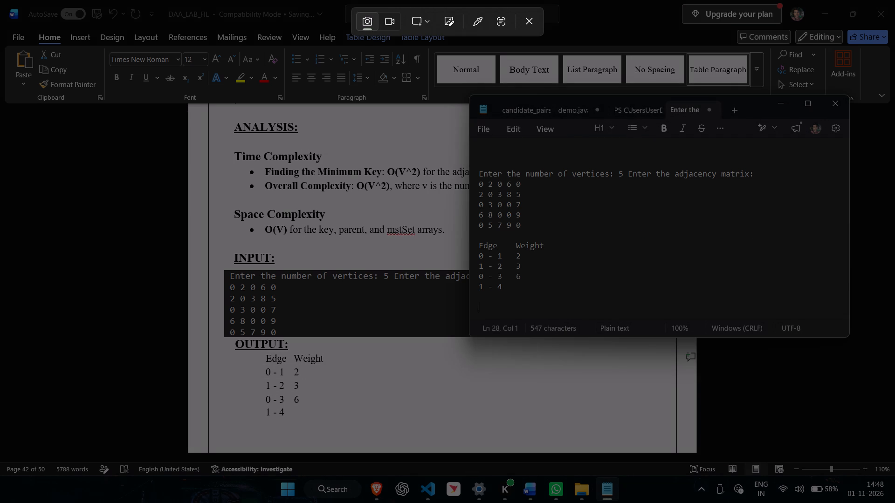
{"action": "left_click_drag", "start_coordinate": [471, 239], "coordinate": [562, 297]}
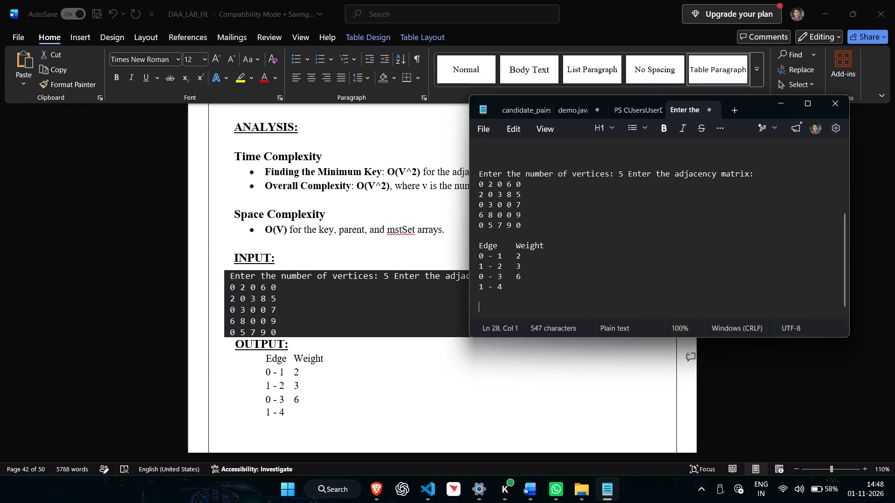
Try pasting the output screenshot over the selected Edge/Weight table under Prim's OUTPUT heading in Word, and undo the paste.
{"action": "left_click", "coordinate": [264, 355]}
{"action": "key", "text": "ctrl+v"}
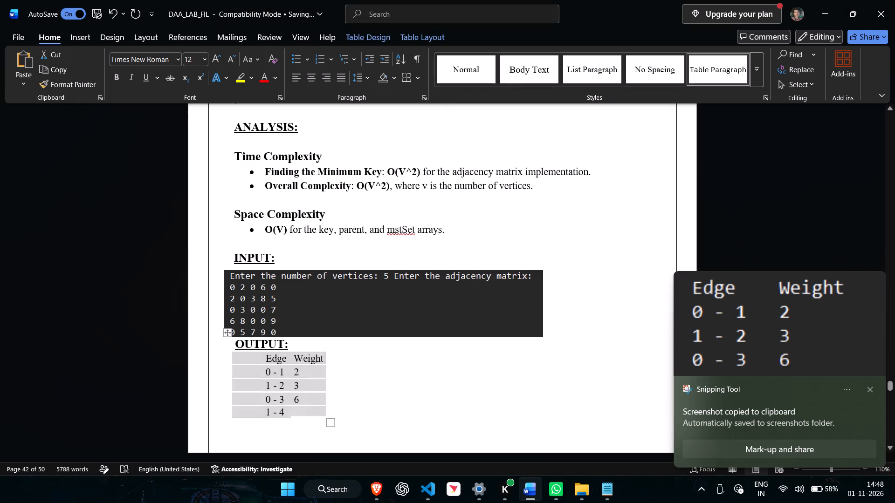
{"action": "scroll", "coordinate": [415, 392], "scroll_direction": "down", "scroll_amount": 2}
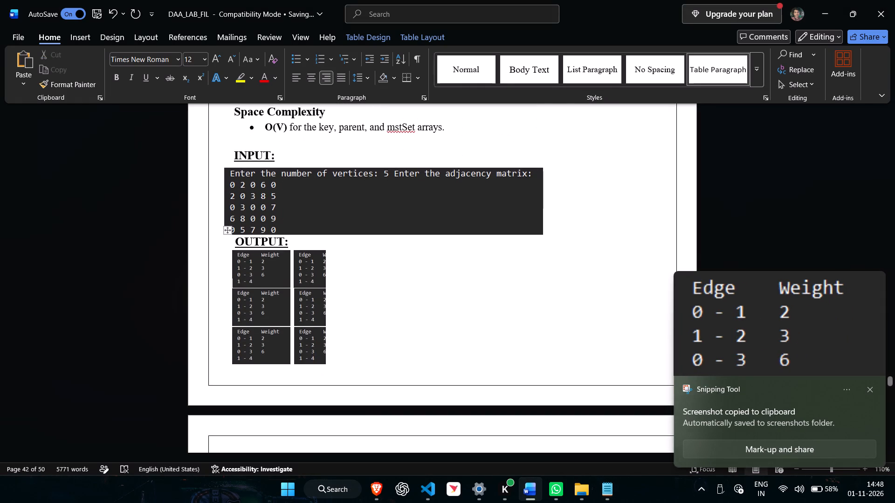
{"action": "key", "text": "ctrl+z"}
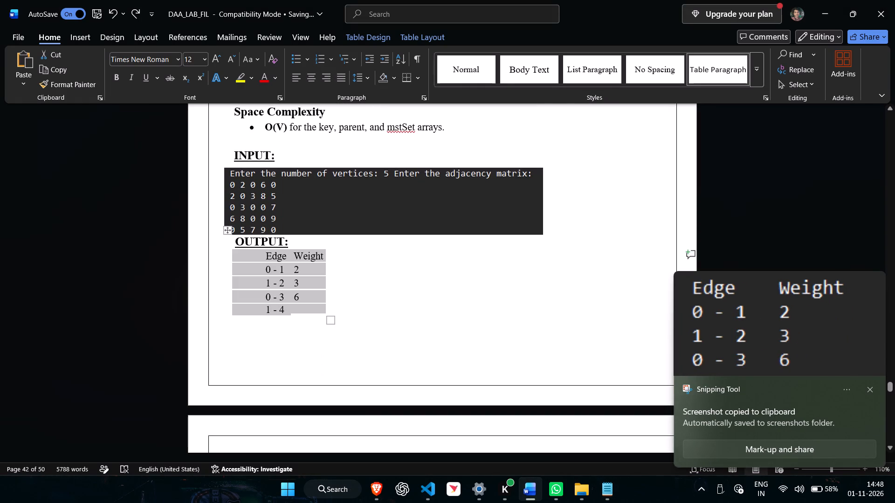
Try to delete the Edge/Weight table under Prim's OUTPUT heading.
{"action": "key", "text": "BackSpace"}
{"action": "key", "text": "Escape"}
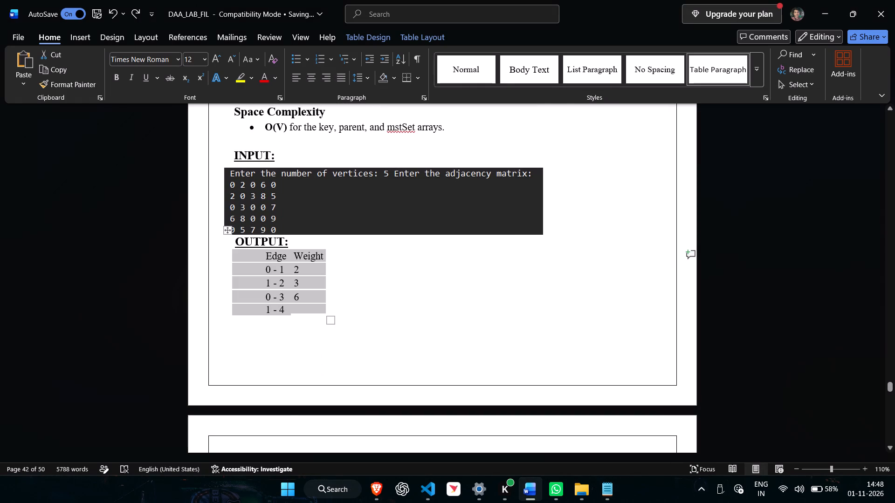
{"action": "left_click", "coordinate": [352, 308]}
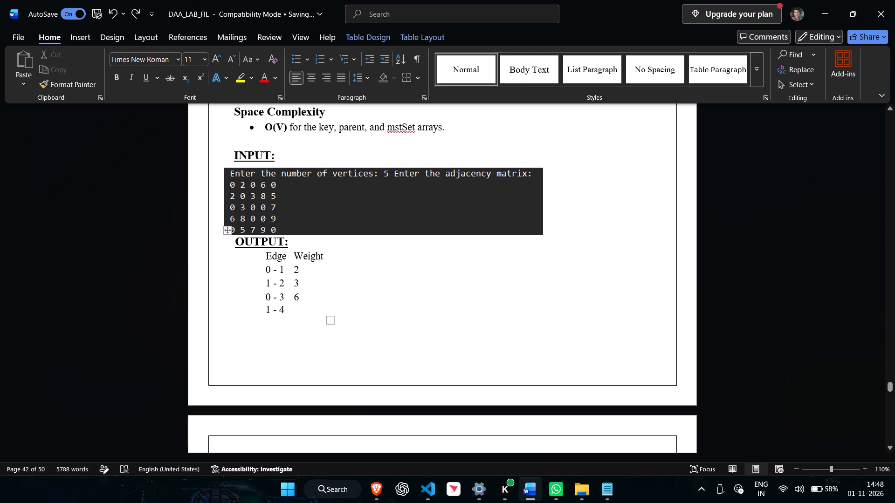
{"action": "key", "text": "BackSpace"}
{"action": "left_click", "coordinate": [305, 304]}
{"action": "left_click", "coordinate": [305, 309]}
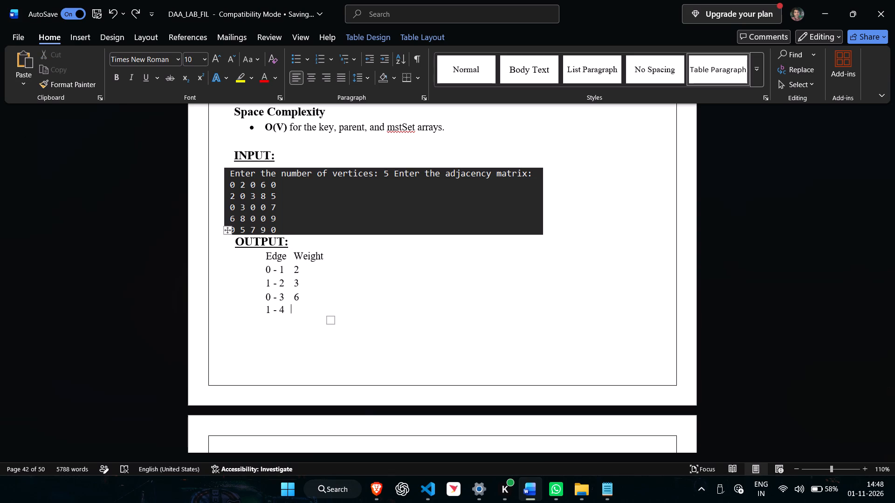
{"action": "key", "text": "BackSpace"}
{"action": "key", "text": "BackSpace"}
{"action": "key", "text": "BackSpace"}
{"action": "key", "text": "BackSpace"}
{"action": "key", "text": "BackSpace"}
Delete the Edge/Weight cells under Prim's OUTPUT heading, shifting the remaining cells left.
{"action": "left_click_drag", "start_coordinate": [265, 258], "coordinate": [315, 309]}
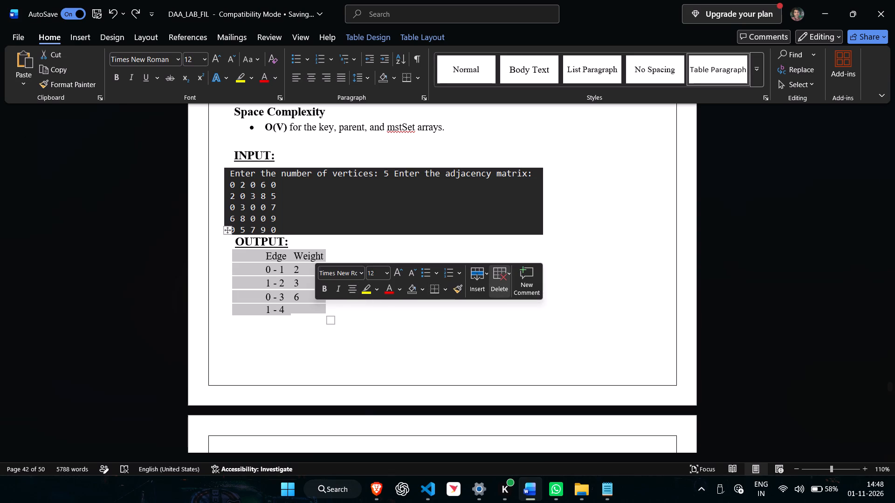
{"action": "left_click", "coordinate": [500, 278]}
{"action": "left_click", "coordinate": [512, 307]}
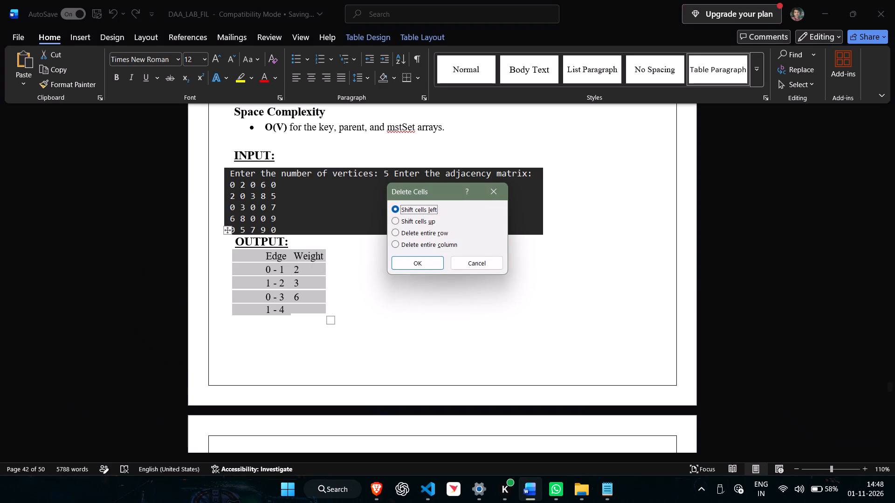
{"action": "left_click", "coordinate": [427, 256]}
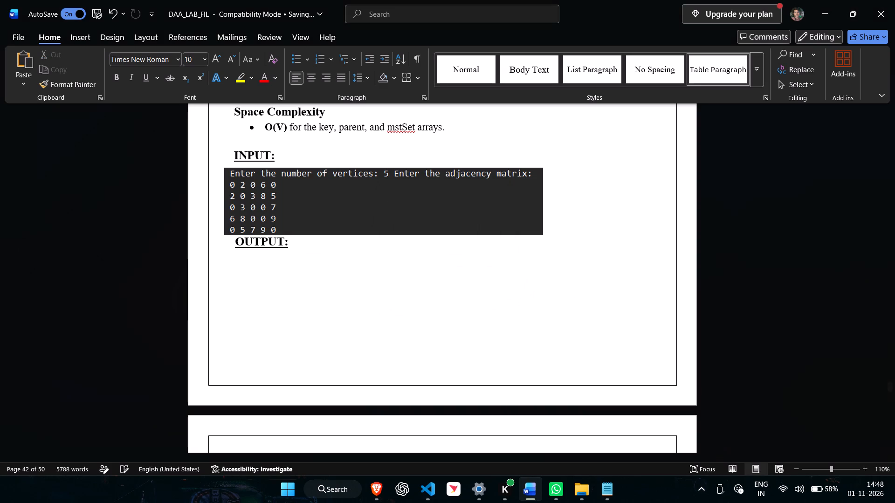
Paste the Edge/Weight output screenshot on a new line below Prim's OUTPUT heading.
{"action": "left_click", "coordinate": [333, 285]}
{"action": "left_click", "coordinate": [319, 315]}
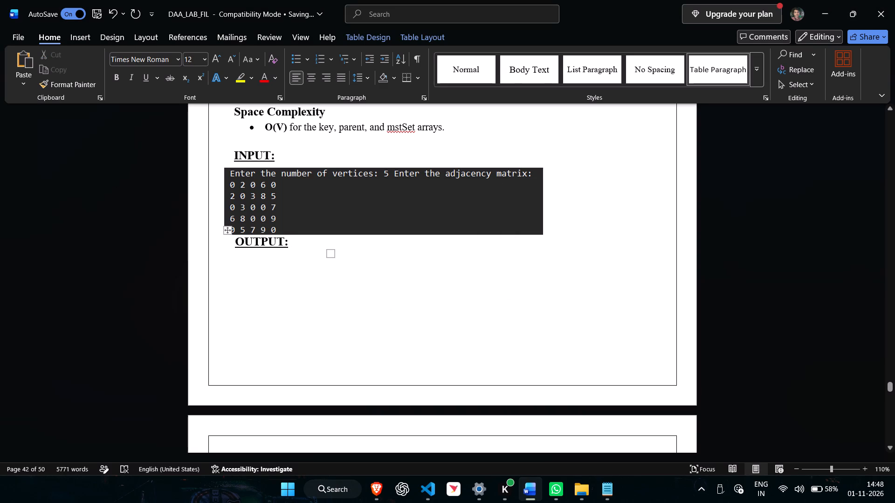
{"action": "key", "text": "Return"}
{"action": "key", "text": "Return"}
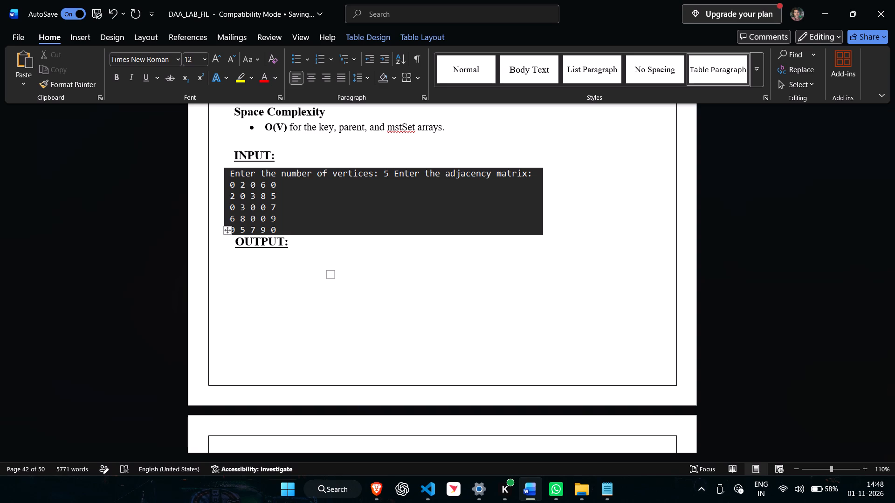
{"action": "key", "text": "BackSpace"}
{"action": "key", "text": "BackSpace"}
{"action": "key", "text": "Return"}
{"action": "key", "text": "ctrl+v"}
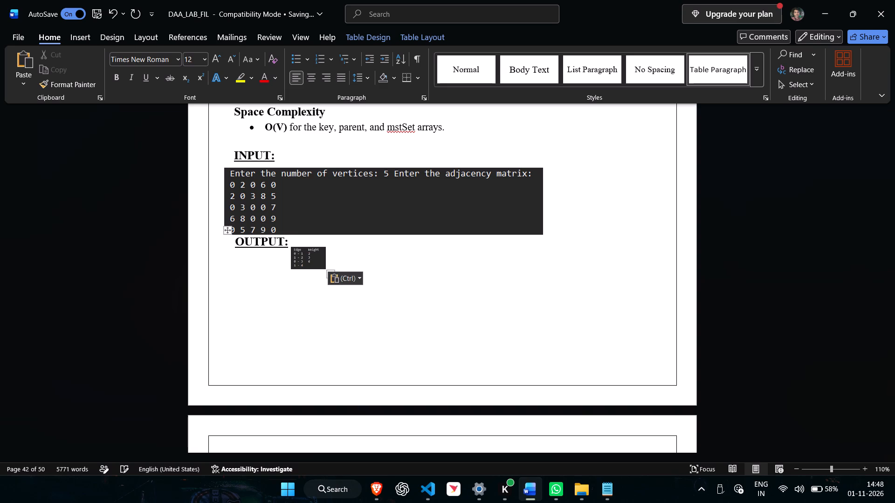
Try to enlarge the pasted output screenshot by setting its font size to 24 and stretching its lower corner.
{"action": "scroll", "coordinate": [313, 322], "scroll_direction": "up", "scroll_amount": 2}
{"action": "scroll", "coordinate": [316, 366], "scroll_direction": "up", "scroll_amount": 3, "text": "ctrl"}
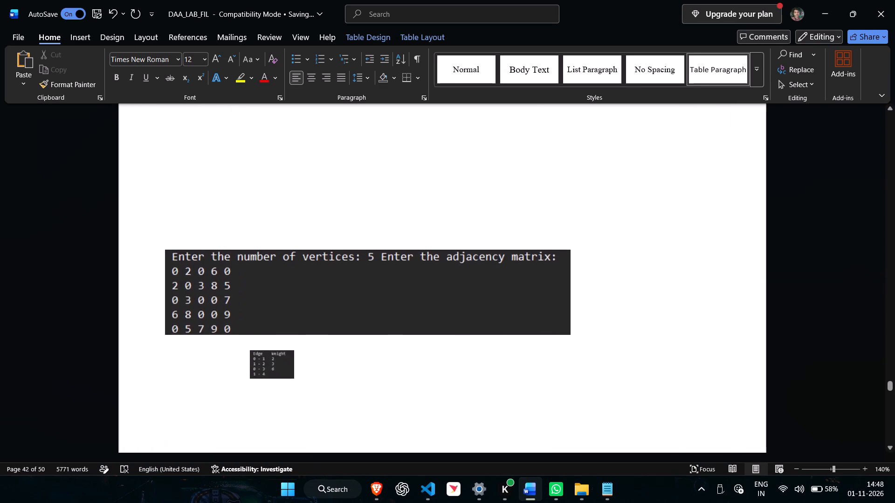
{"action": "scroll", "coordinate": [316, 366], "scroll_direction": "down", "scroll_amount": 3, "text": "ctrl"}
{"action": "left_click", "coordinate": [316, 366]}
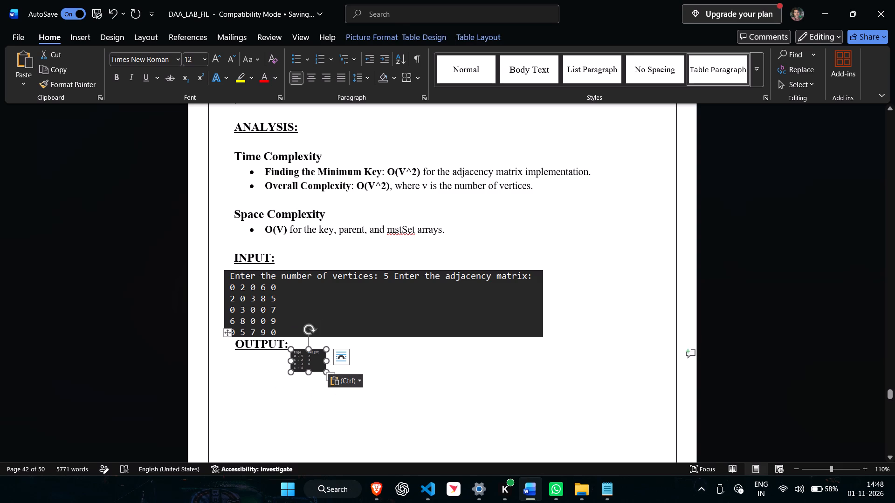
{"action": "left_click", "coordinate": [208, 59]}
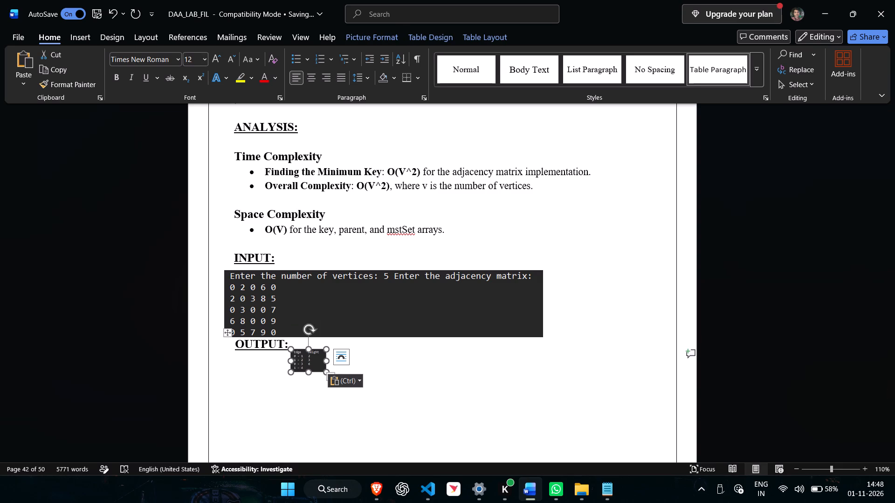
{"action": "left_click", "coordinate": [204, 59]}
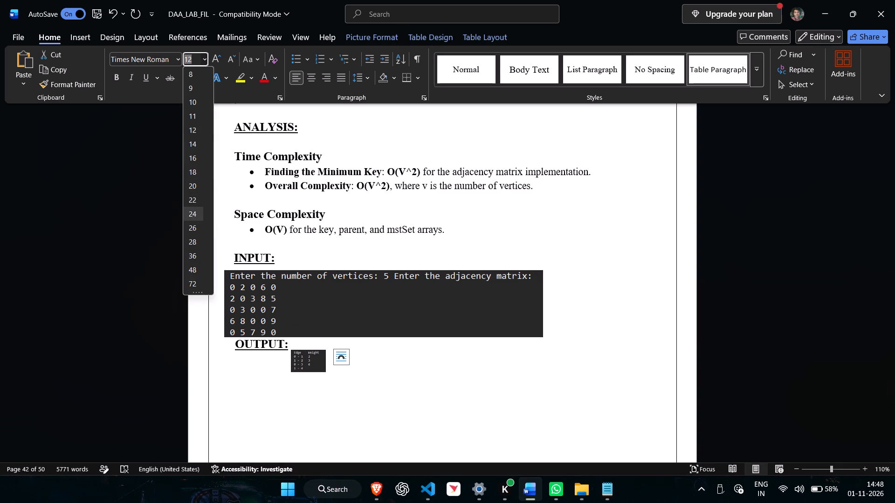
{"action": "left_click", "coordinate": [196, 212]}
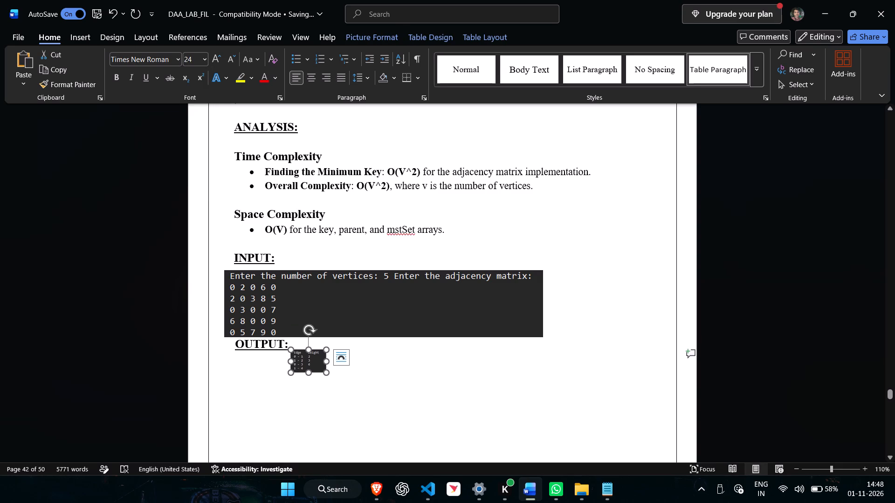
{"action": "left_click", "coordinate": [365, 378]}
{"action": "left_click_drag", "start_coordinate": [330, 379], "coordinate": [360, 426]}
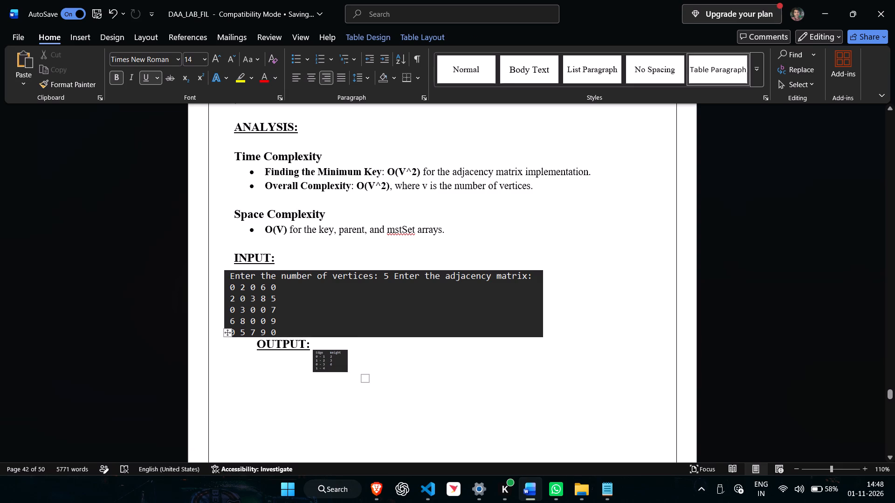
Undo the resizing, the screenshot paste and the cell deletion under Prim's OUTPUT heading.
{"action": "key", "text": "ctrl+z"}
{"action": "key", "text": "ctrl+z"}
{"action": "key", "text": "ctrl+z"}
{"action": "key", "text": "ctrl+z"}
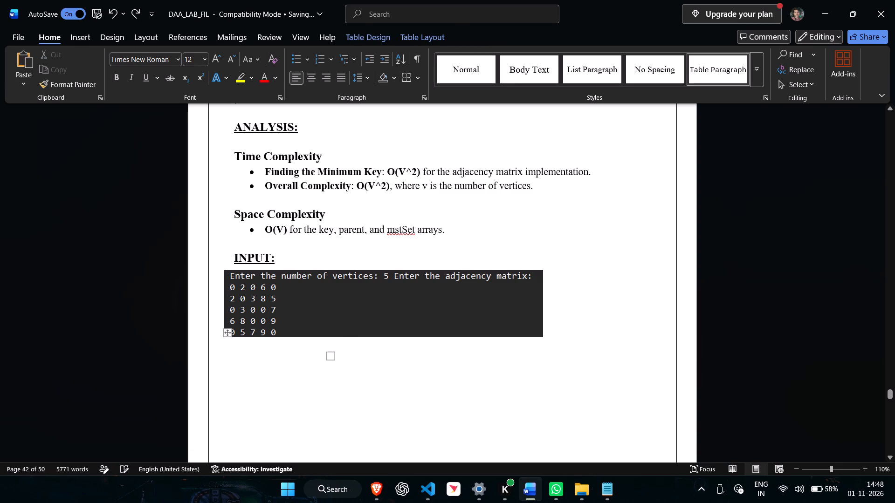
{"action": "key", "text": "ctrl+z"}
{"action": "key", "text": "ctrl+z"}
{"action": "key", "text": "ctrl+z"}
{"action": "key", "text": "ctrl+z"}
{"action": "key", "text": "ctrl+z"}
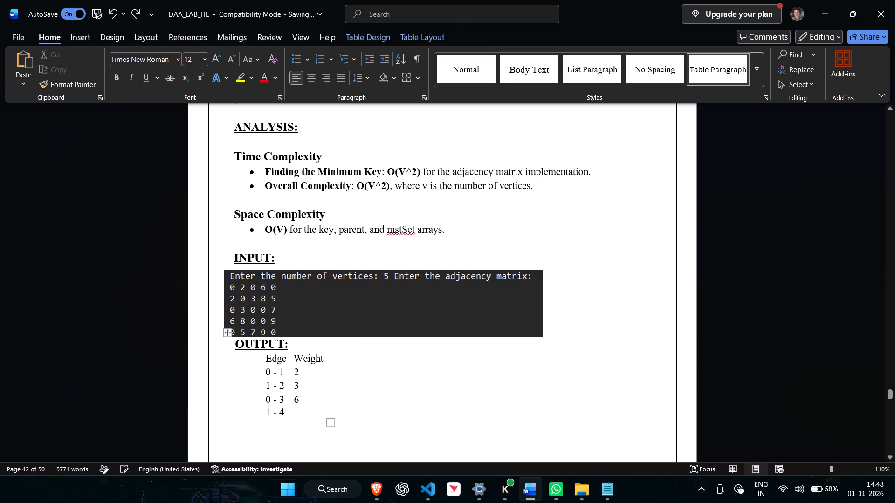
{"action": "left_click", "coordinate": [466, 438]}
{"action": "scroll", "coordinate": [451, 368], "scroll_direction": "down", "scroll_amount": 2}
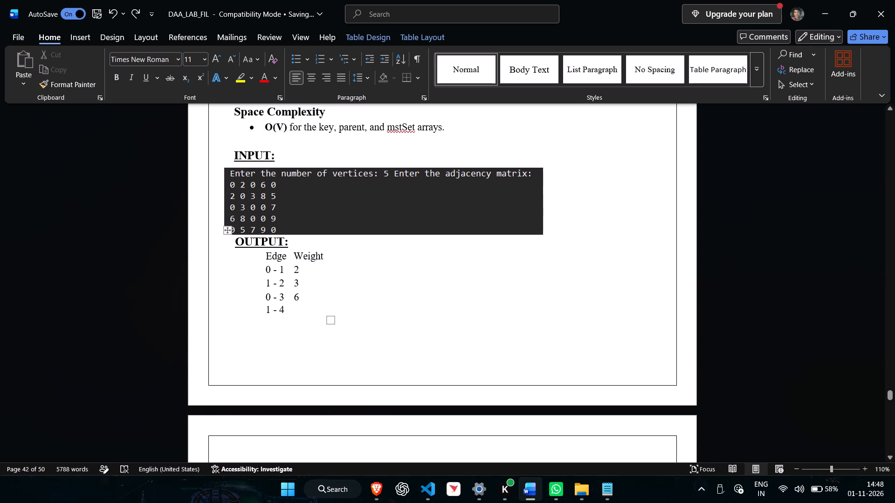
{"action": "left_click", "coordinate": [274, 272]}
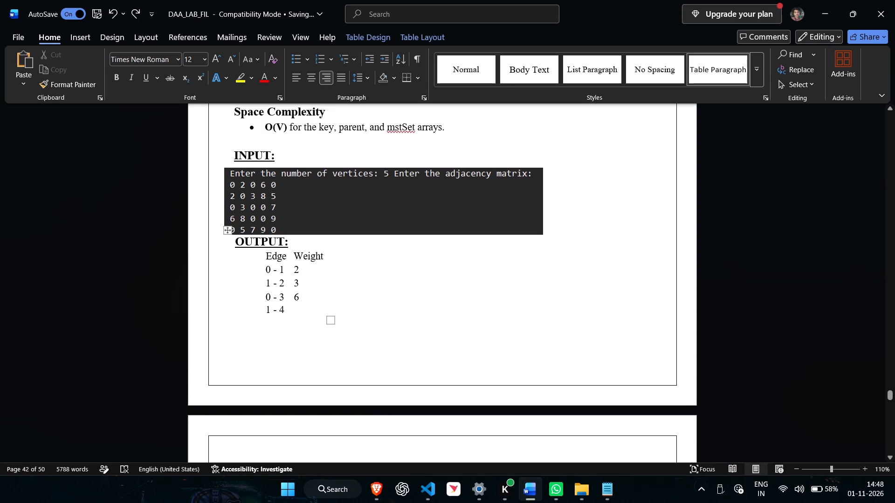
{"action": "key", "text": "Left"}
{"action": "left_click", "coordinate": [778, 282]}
In Lab 9's INPUT section, replace INF in the adjacency matrix's first row with 99999 copied from the prompt line.
{"action": "scroll", "coordinate": [528, 298], "scroll_direction": "down", "scroll_amount": 1}
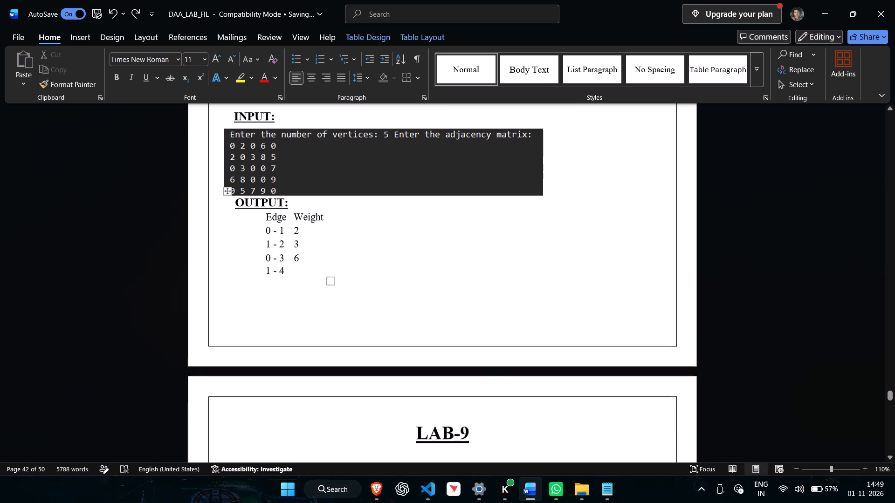
{"action": "scroll", "coordinate": [528, 298], "scroll_direction": "down", "scroll_amount": 10}
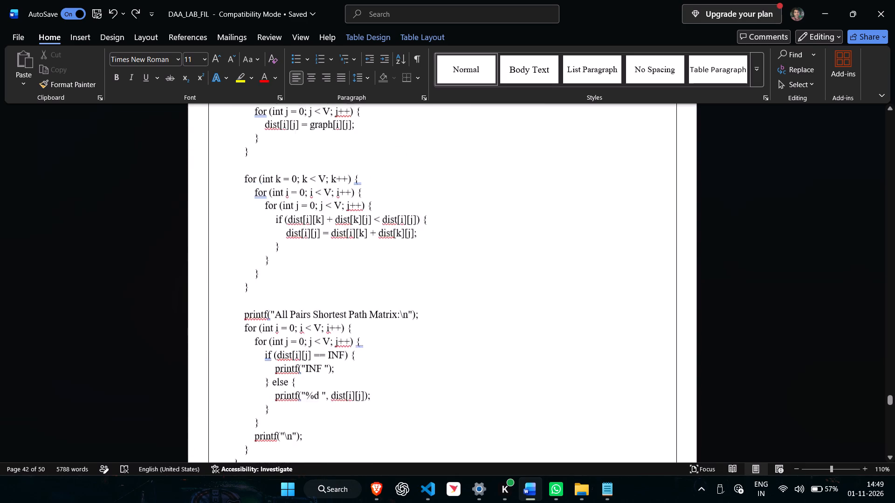
{"action": "scroll", "coordinate": [528, 297], "scroll_direction": "down", "scroll_amount": 11}
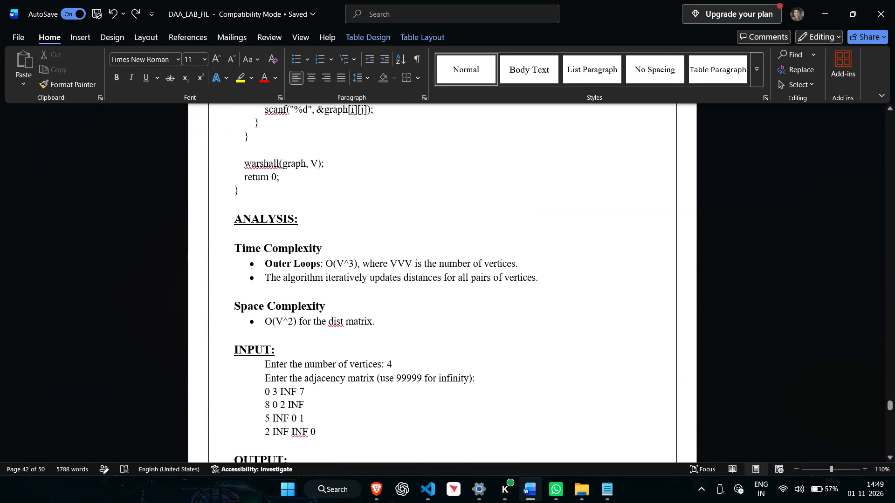
{"action": "scroll", "coordinate": [528, 297], "scroll_direction": "down", "scroll_amount": 1}
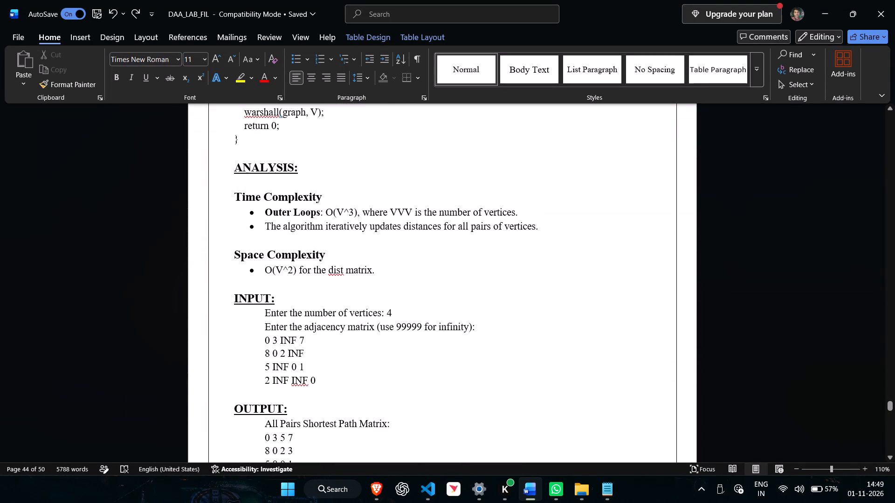
{"action": "scroll", "coordinate": [285, 333], "scroll_direction": "up", "scroll_amount": 7}
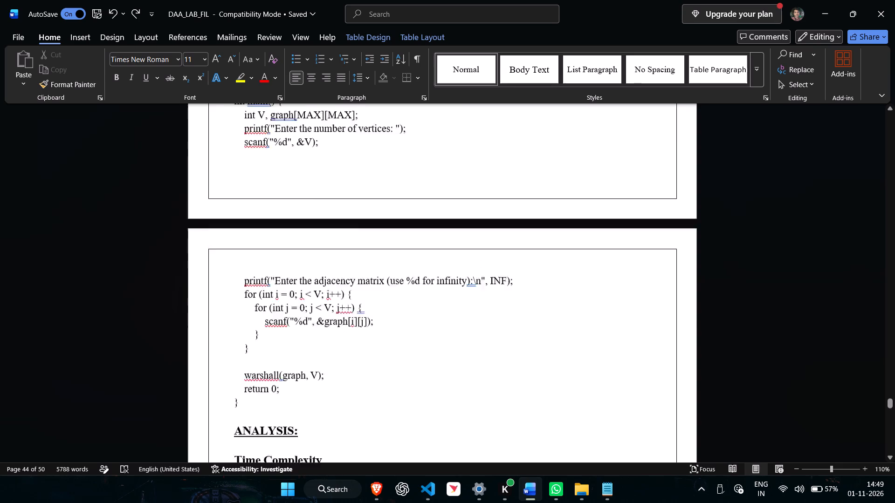
{"action": "scroll", "coordinate": [287, 326], "scroll_direction": "up", "scroll_amount": 3}
{"action": "scroll", "coordinate": [287, 326], "scroll_direction": "down", "scroll_amount": 7}
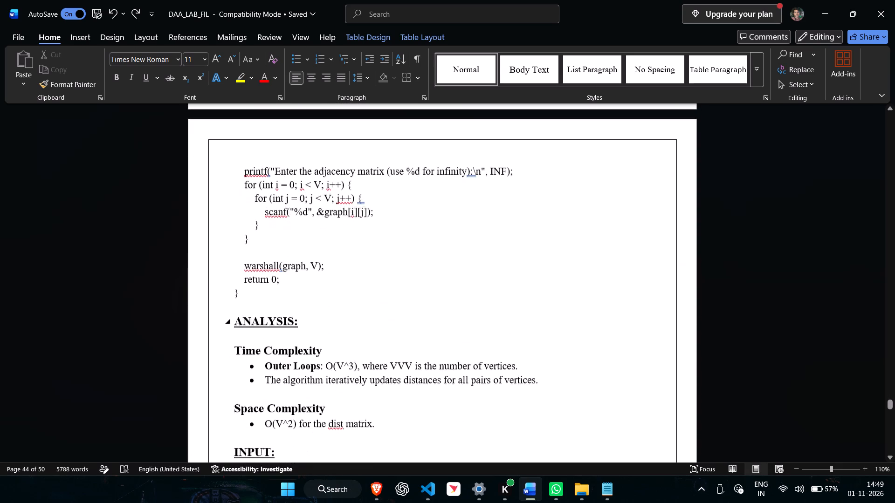
{"action": "scroll", "coordinate": [288, 324], "scroll_direction": "down", "scroll_amount": 4}
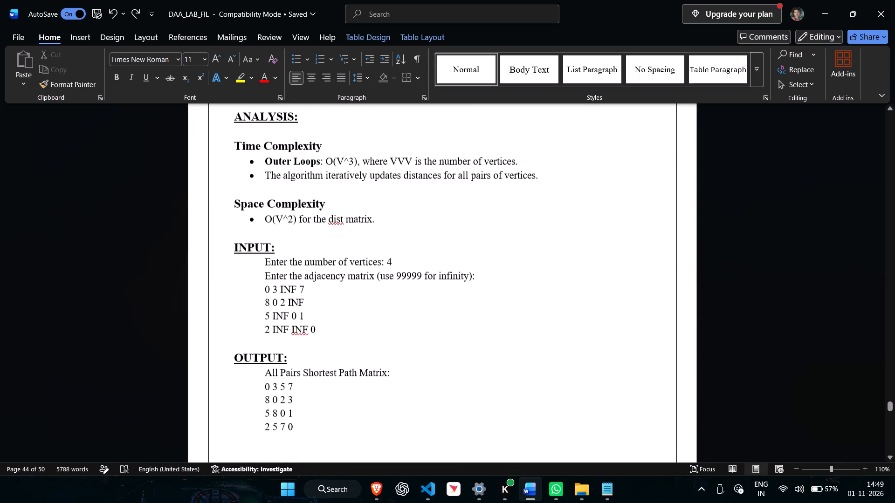
{"action": "left_click_drag", "start_coordinate": [396, 275], "coordinate": [423, 276]}
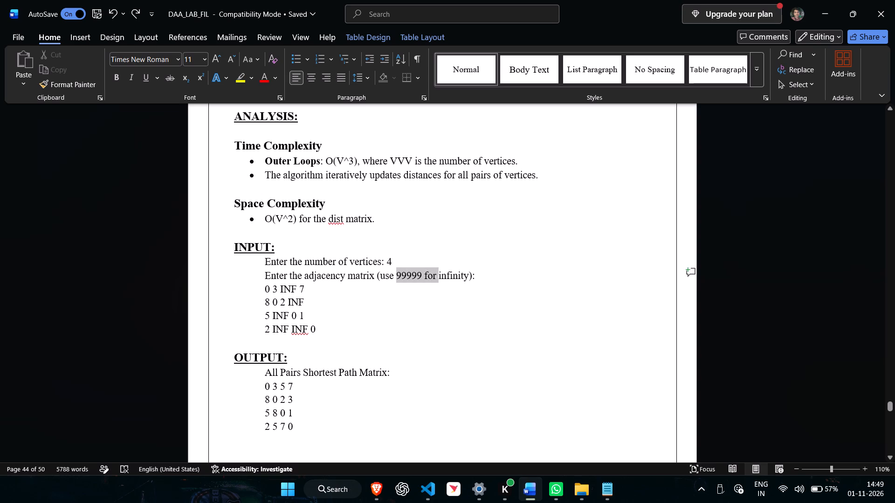
{"action": "left_click_drag", "start_coordinate": [423, 276], "coordinate": [422, 276]}
{"action": "key", "text": "ctrl+c"}
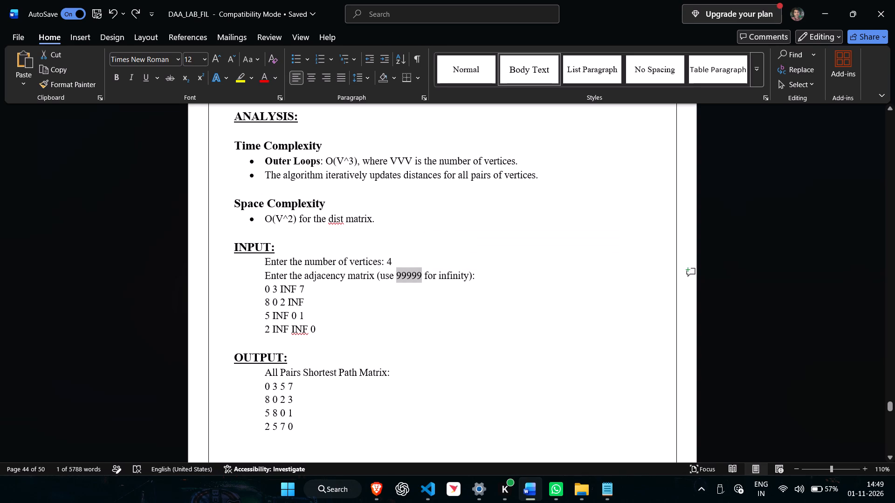
{"action": "left_click_drag", "start_coordinate": [280, 288], "coordinate": [291, 288]}
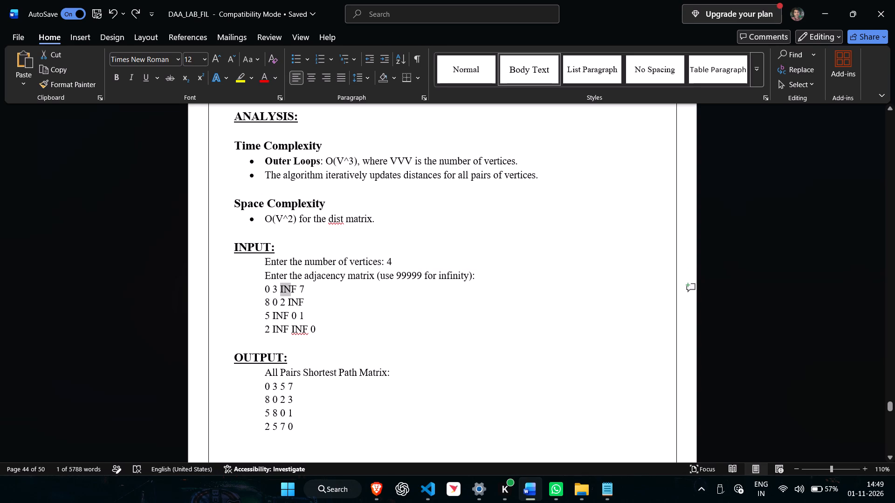
{"action": "left_click_drag", "start_coordinate": [291, 288], "coordinate": [295, 288]}
{"action": "key", "text": "ctrl+v"}
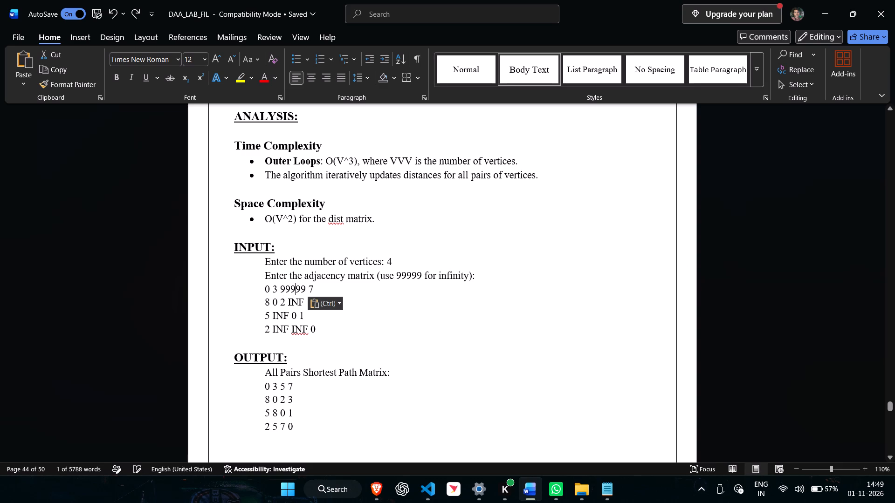
Replace INF in the adjacency matrix's second and third rows with 99999, keeping a space after the third row's 5.
{"action": "left_click", "coordinate": [289, 296]}
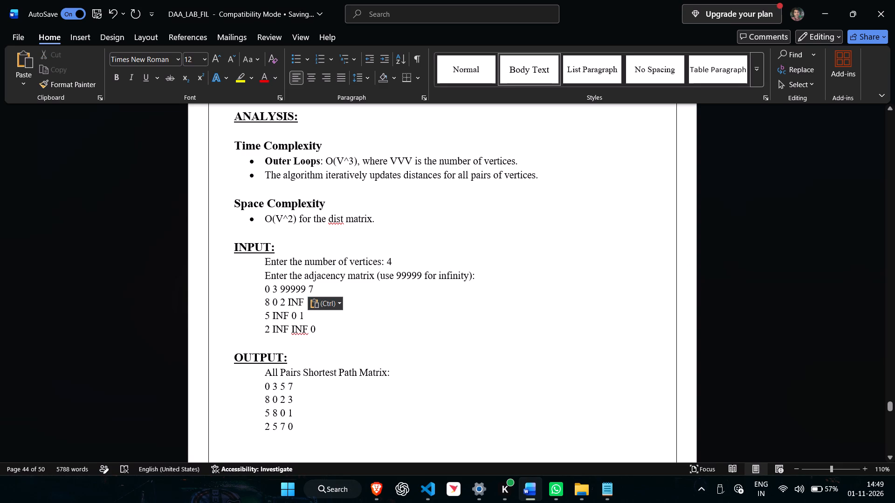
{"action": "left_click", "coordinate": [363, 304]}
{"action": "key", "text": "ctrl+BackSpace"}
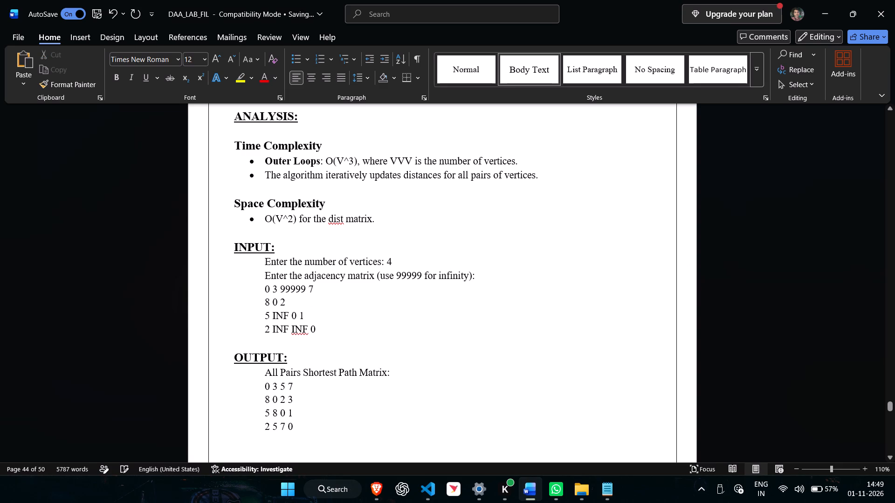
{"action": "key", "text": "ctrl+v"}
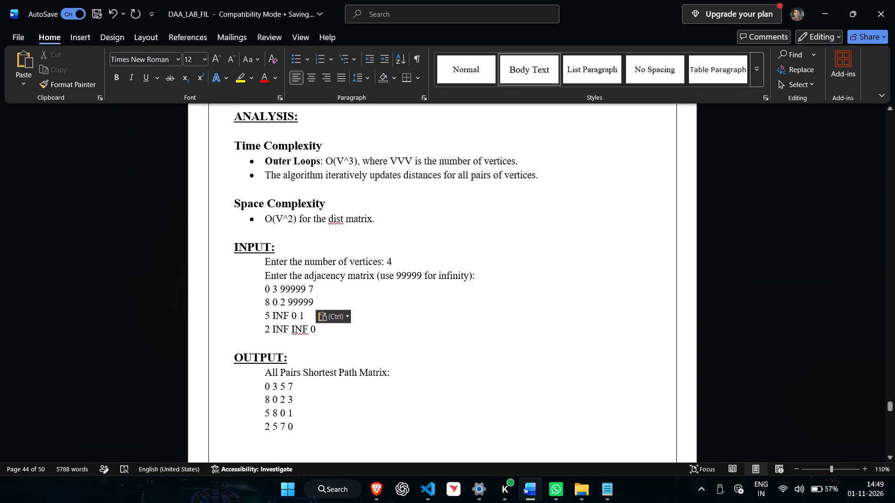
{"action": "left_click", "coordinate": [289, 315]}
{"action": "key", "text": "ctrl+BackSpace"}
{"action": "key", "text": "ctrl+v"}
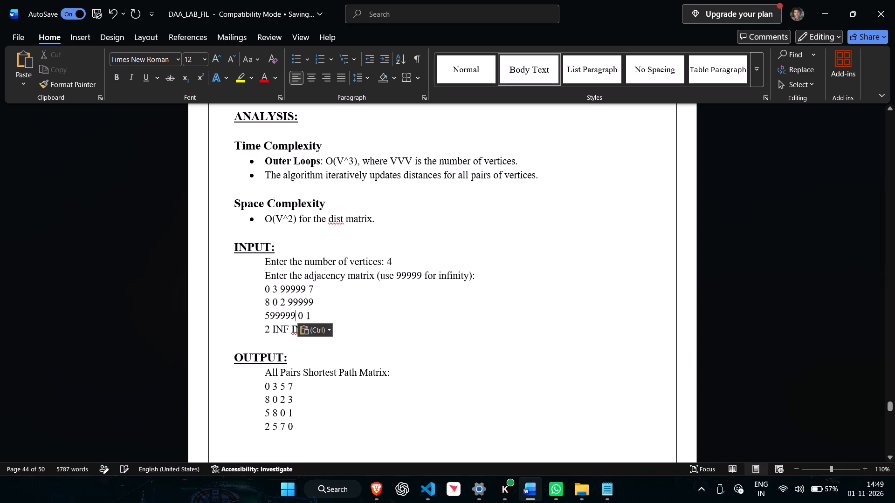
{"action": "left_click", "coordinate": [272, 316]}
{"action": "key", "text": "space"}
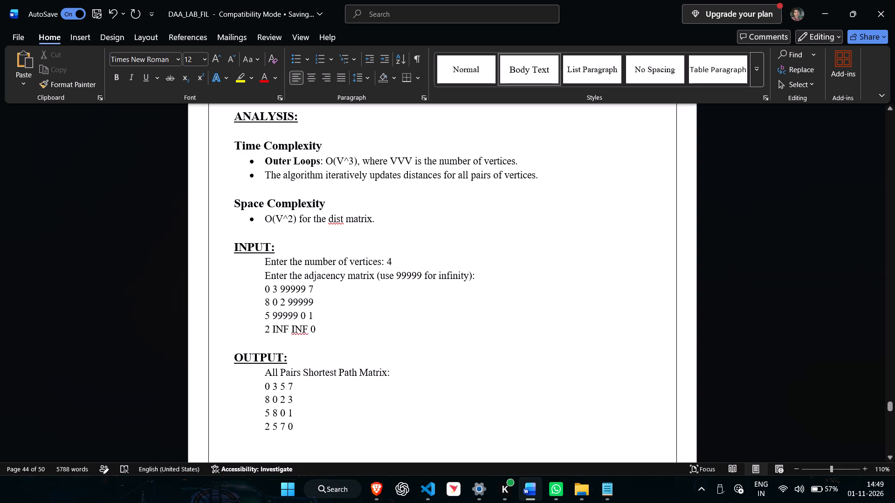
Replace both INF entries in the adjacency matrix's fourth row with 99999.
{"action": "left_click", "coordinate": [285, 331]}
{"action": "key", "text": "Right"}
{"action": "key", "text": "Down"}
{"action": "key", "text": "Left"}
{"action": "key", "text": "Left"}
{"action": "key", "text": "Left"}
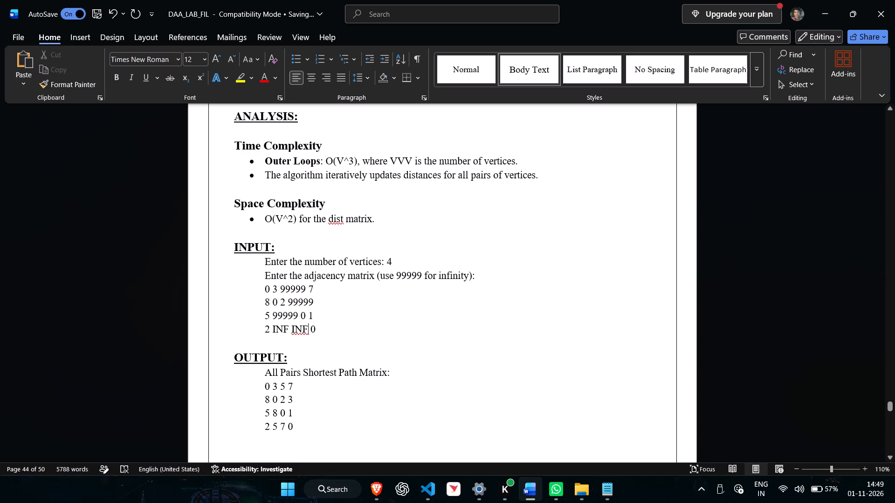
{"action": "key", "text": "BackSpace"}
{"action": "key", "text": "BackSpace"}
{"action": "key", "text": "BackSpace"}
{"action": "key", "text": "ctrl+v"}
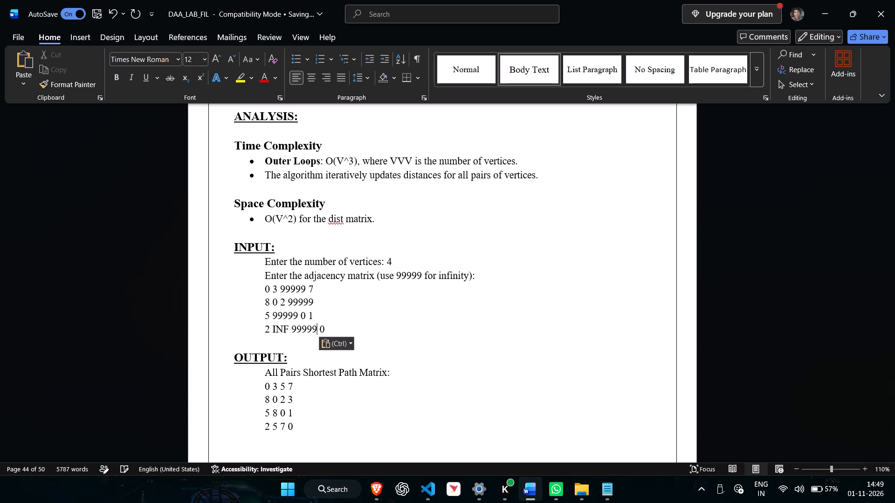
{"action": "key", "text": "Left"}
{"action": "key", "text": "Left"}
{"action": "key", "text": "Left"}
{"action": "key", "text": "Left"}
{"action": "key", "text": "Left"}
{"action": "key", "text": "Left"}
{"action": "key", "text": "BackSpace"}
{"action": "key", "text": "BackSpace"}
{"action": "key", "text": "BackSpace"}
{"action": "key", "text": "ctrl+v"}
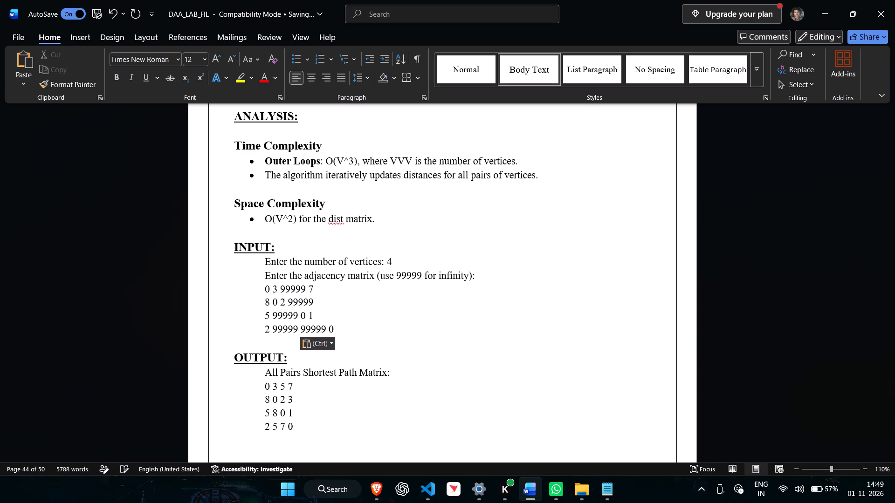
Add one extra space after the first number in each of the four adjacency matrix rows.
{"action": "left_click", "coordinate": [272, 288]}
{"action": "key", "text": "space"}
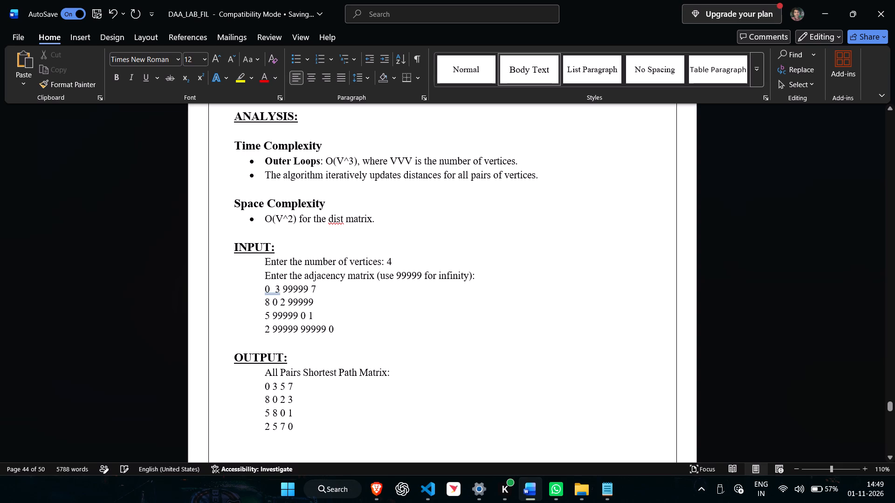
{"action": "left_click", "coordinate": [271, 298]}
{"action": "key", "text": "space"}
{"action": "left_click", "coordinate": [273, 312]}
{"action": "key", "text": "space"}
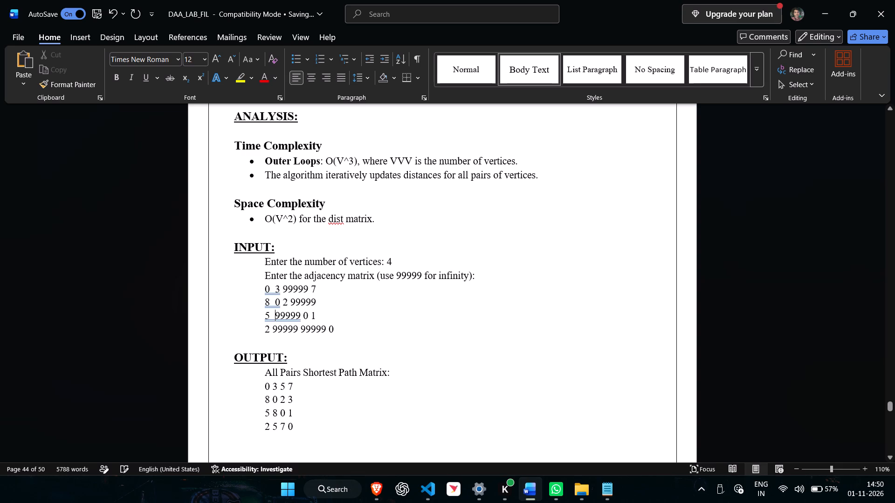
{"action": "left_click", "coordinate": [272, 326]}
{"action": "key", "text": "space"}
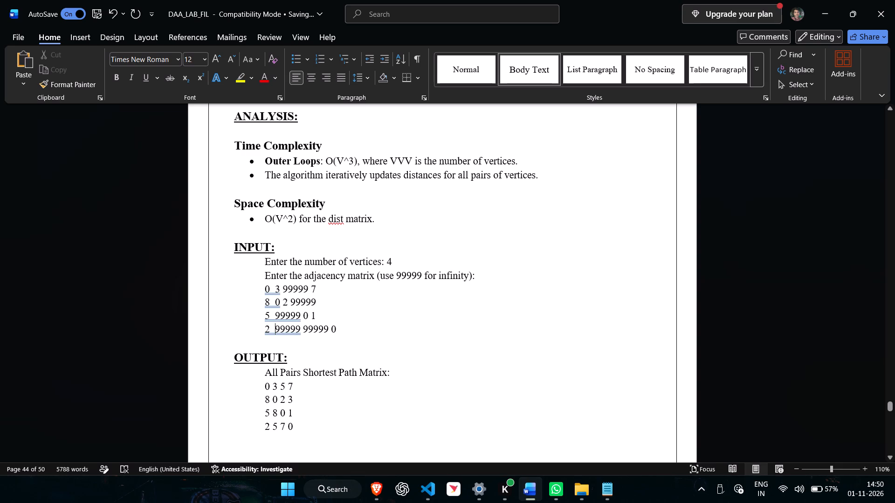
Widen the gap between 3 and 99999 in the matrix's first row with spaces to set off the third column.
{"action": "left_click", "coordinate": [283, 287]}
{"action": "key", "text": "space"}
{"action": "key", "text": "space"}
{"action": "key", "text": "space"}
{"action": "key", "text": "space"}
{"action": "key", "text": "space"}
{"action": "key", "text": "BackSpace"}
{"action": "key", "text": "BackSpace"}
{"action": "key", "text": "BackSpace"}
{"action": "left_click", "coordinate": [394, 317]}
{"action": "left_click", "coordinate": [284, 288]}
{"action": "key", "text": "BackSpace"}
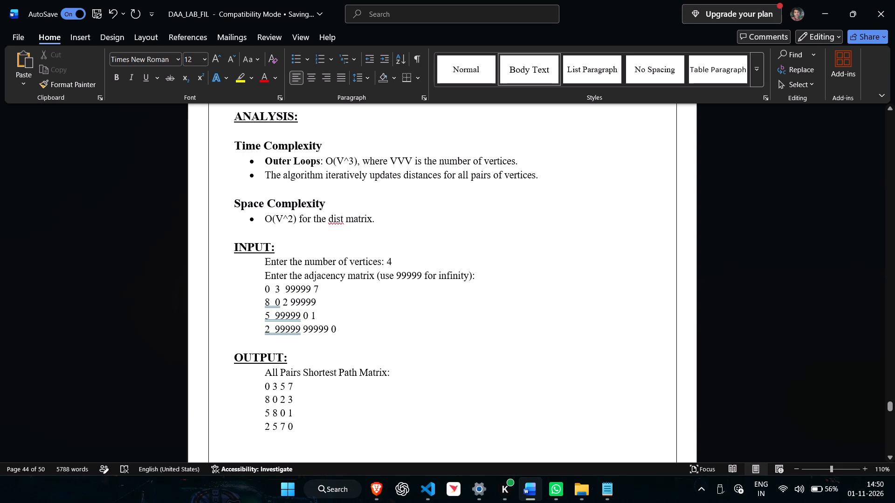
{"action": "key", "text": "space"}
{"action": "key", "text": "space"}
{"action": "key", "text": "space"}
{"action": "key", "text": "space"}
{"action": "key", "text": "space"}
{"action": "key", "text": "space"}
{"action": "key", "text": "space"}
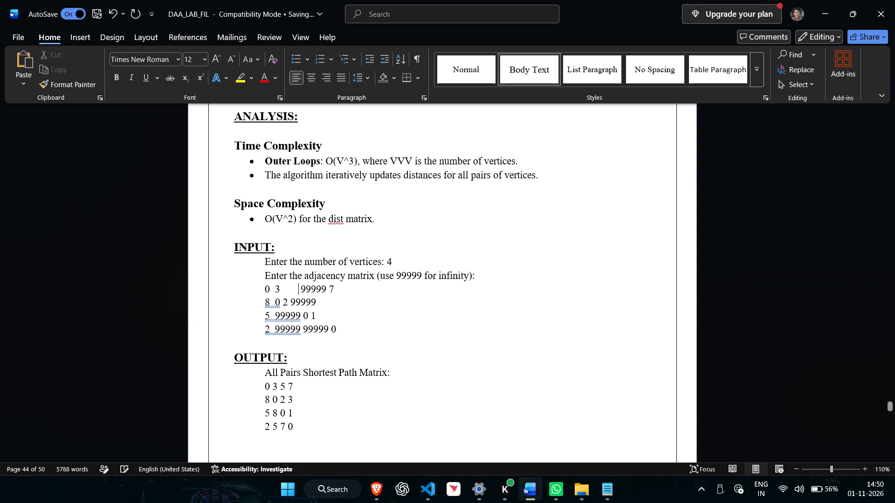
Add eight spaces before the 2 in the matrix's second row, aligning it under the first row's 99999.
{"action": "left_click", "coordinate": [282, 301]}
{"action": "key", "text": "space"}
{"action": "key", "text": "space"}
{"action": "key", "text": "space"}
{"action": "key", "text": "space"}
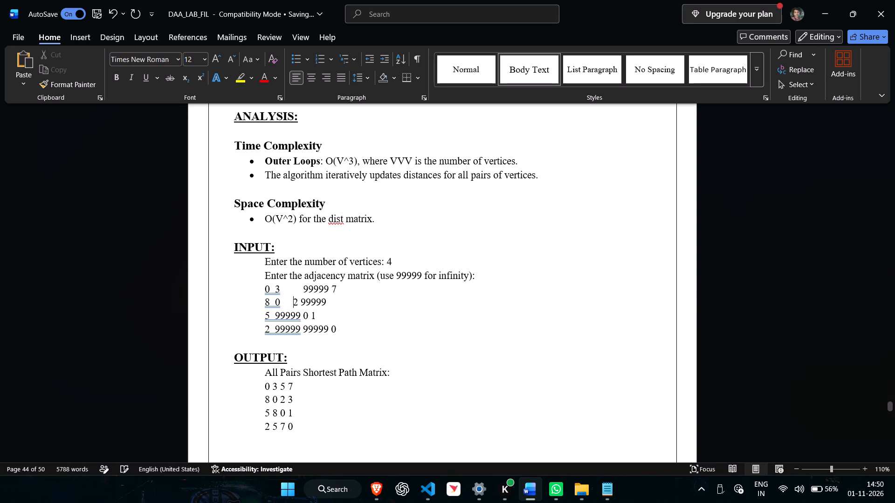
{"action": "key", "text": "space"}
{"action": "key", "text": "space"}
{"action": "key", "text": "space"}
{"action": "key", "text": "space"}
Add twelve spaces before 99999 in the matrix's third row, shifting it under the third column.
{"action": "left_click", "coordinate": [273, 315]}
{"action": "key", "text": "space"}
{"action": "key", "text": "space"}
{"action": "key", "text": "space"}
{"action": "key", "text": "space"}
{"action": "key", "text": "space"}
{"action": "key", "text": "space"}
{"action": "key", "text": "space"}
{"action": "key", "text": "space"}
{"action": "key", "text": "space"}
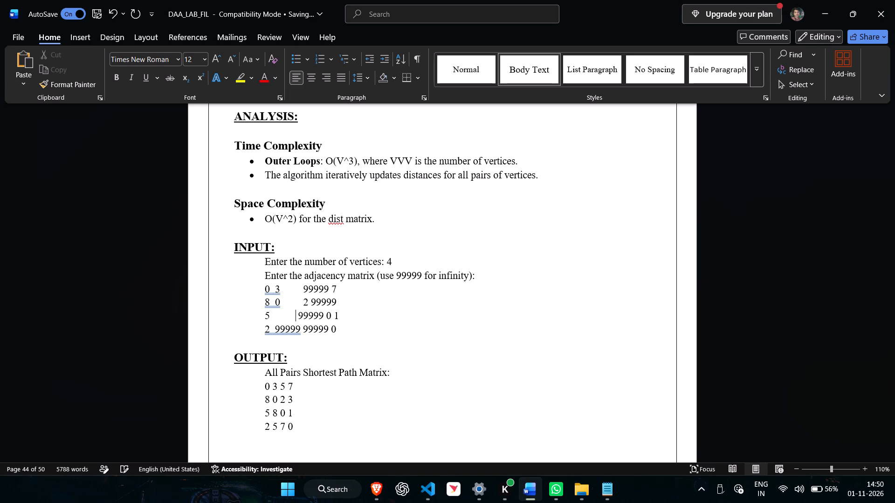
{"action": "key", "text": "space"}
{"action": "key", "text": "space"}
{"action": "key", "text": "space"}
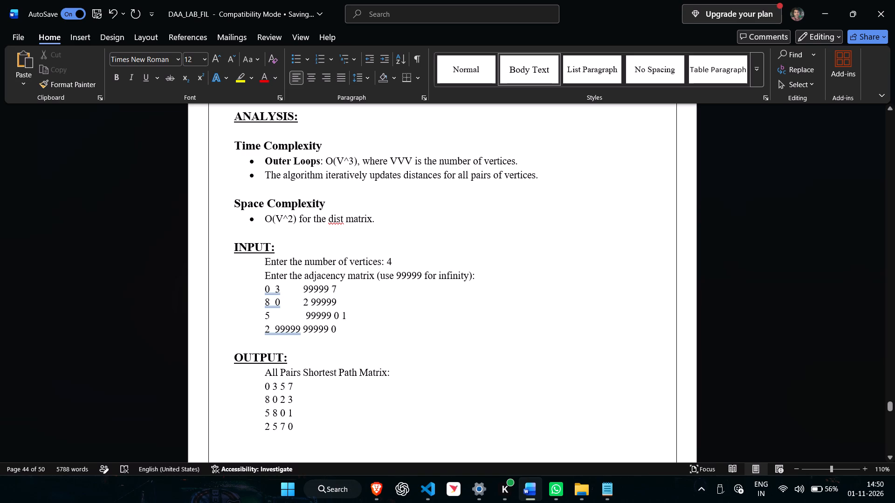
Add one more space after the first number in the matrix's first, second and fourth rows.
{"action": "left_click", "coordinate": [274, 290]}
{"action": "key", "text": "space"}
{"action": "key", "text": "space"}
{"action": "key", "text": "BackSpace"}
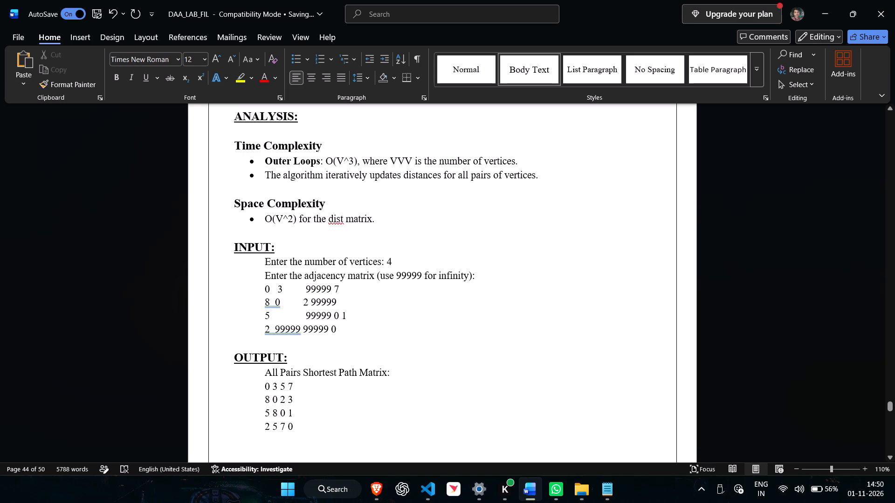
{"action": "left_click", "coordinate": [275, 304]}
{"action": "key", "text": "space"}
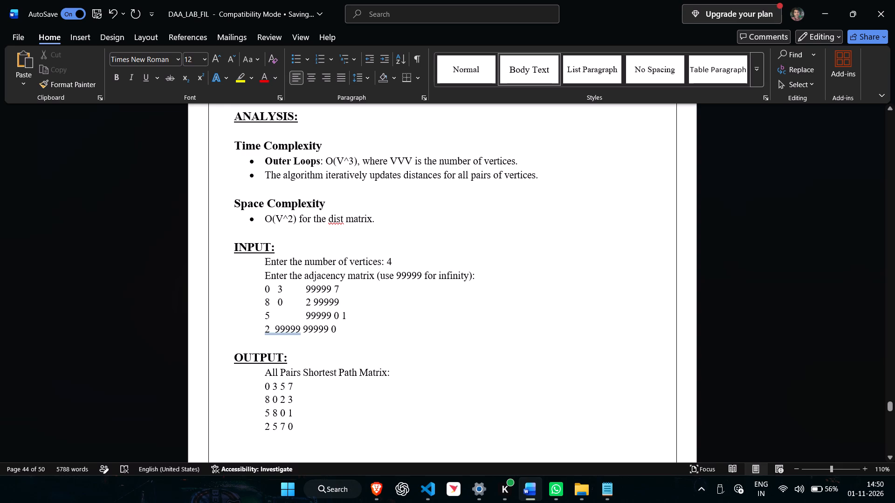
{"action": "left_click", "coordinate": [276, 330]}
{"action": "key", "text": "space"}
Add eight spaces between 2 and 99999 in the matrix's second row to set off the fourth column.
{"action": "left_click", "coordinate": [311, 301]}
{"action": "key", "text": "Right"}
{"action": "key", "text": "space"}
{"action": "key", "text": "space"}
{"action": "key", "text": "space"}
{"action": "key", "text": "space"}
{"action": "key", "text": "space"}
{"action": "key", "text": "space"}
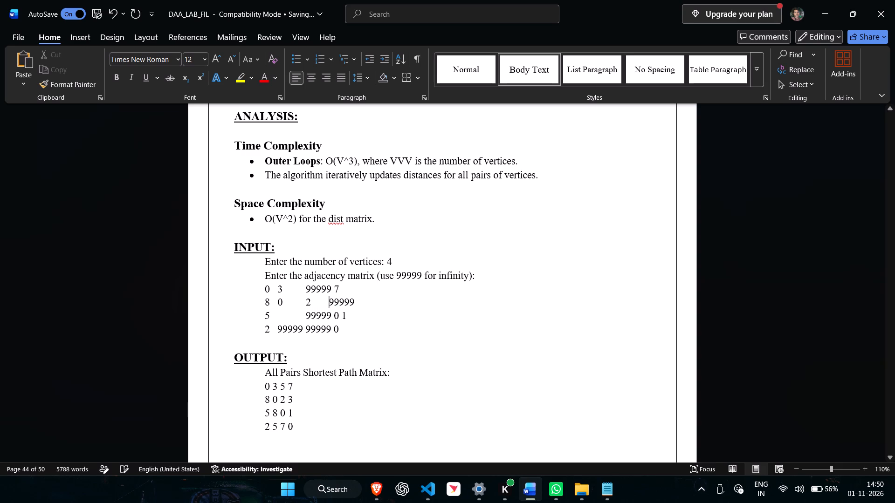
{"action": "key", "text": "space"}
{"action": "key", "text": "space"}
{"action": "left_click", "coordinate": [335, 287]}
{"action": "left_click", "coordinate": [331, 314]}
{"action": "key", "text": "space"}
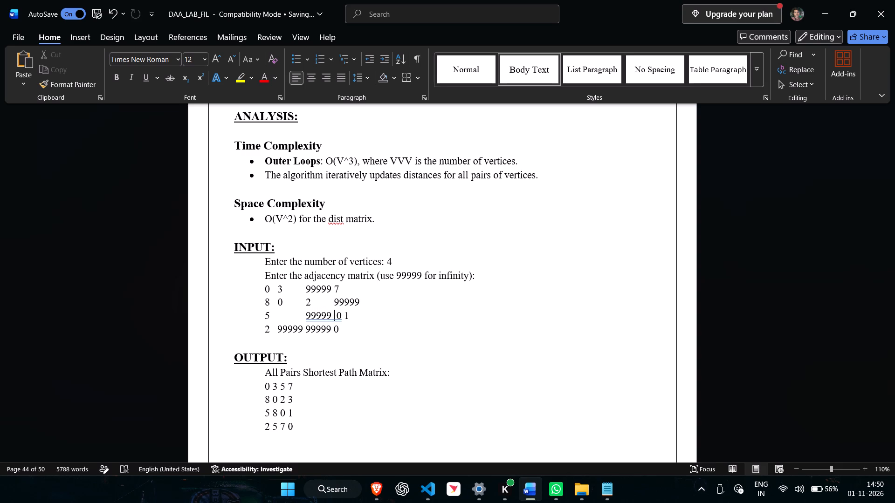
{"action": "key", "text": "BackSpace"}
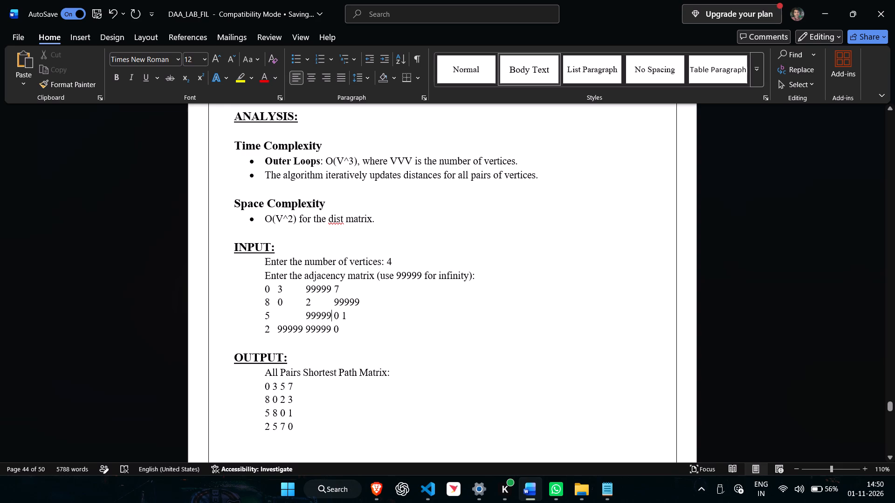
Remove eleven spaces before 99999 in the matrix's third row so it aligns with the second column.
{"action": "left_click", "coordinate": [305, 315]}
{"action": "key", "text": "BackSpace"}
{"action": "key", "text": "BackSpace"}
{"action": "key", "text": "BackSpace"}
{"action": "key", "text": "BackSpace"}
{"action": "key", "text": "BackSpace"}
{"action": "key", "text": "BackSpace"}
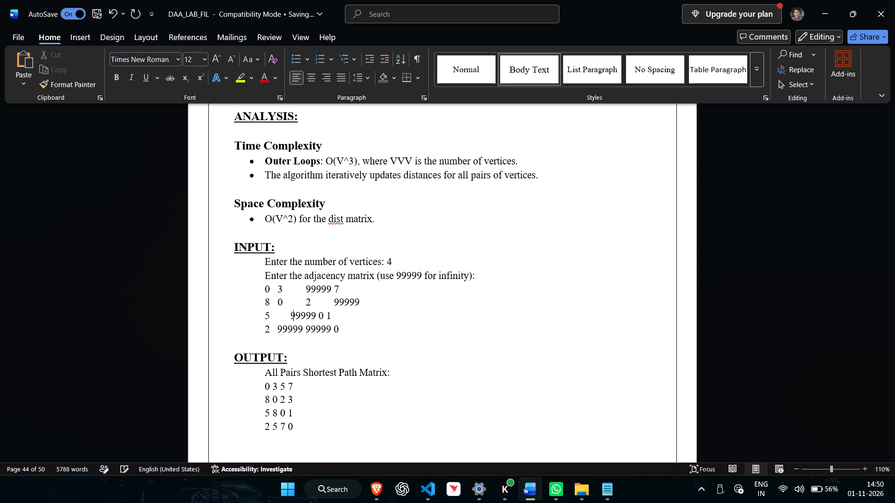
{"action": "key", "text": "BackSpace"}
{"action": "key", "text": "BackSpace"}
{"action": "key", "text": "BackSpace"}
{"action": "key", "text": "BackSpace"}
{"action": "key", "text": "BackSpace"}
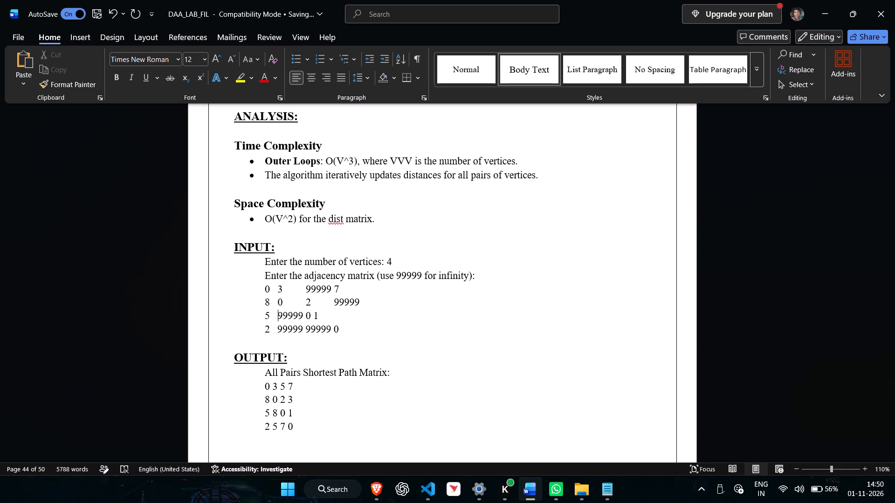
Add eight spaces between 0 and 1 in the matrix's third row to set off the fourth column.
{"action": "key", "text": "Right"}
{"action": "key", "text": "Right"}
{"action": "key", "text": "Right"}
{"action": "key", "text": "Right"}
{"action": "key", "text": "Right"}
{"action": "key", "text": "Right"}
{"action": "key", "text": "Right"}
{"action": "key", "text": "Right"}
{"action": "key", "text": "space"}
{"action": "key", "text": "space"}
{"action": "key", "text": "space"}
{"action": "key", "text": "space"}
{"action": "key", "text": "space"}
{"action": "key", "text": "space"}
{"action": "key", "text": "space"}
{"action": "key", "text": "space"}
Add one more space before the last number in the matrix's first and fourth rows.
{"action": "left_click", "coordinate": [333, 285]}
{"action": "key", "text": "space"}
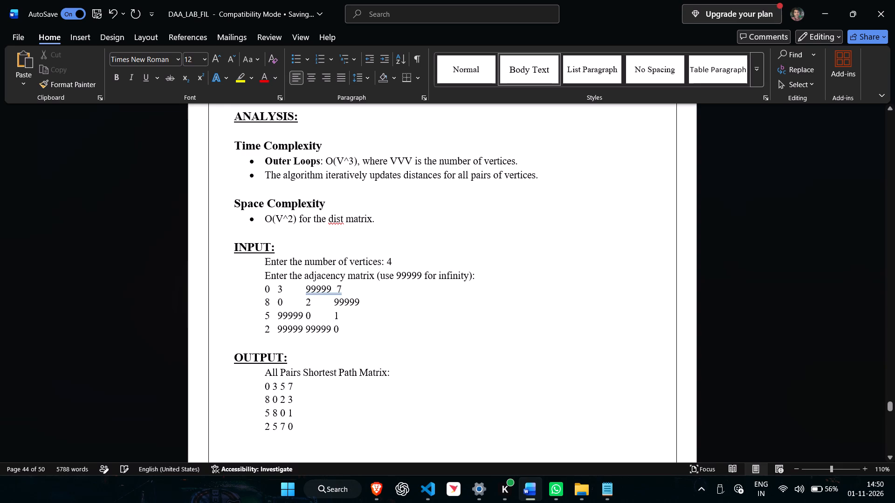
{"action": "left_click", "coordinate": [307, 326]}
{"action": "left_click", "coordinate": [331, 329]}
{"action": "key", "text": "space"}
Undo the alignment spacing in Lab 9's adjacency matrix, back to two spaces before the second column and before 99999 in the first row.
{"action": "key", "text": "ctrl+z"}
{"action": "key", "text": "ctrl+z"}
{"action": "key", "text": "ctrl+z"}
{"action": "key", "text": "ctrl+z"}
{"action": "key", "text": "ctrl+z"}
{"action": "key", "text": "ctrl+z"}
{"action": "key", "text": "ctrl+z"}
{"action": "key", "text": "ctrl+z"}
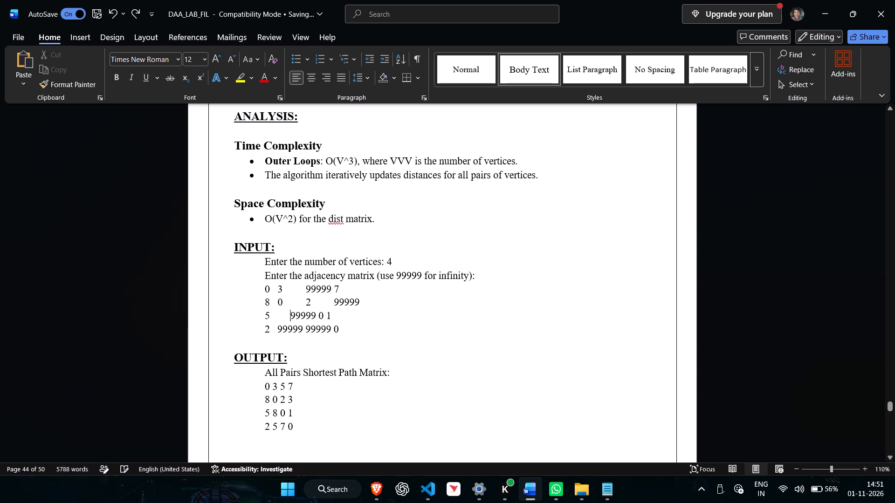
{"action": "key", "text": "ctrl+z"}
{"action": "key", "text": "ctrl+z"}
{"action": "key", "text": "ctrl+z"}
{"action": "key", "text": "ctrl+z"}
{"action": "key", "text": "ctrl+z"}
{"action": "key", "text": "ctrl+z"}
{"action": "key", "text": "ctrl+z"}
{"action": "key", "text": "ctrl+z"}
{"action": "key", "text": "ctrl+z"}
{"action": "key", "text": "ctrl+z"}
{"action": "key", "text": "ctrl+z"}
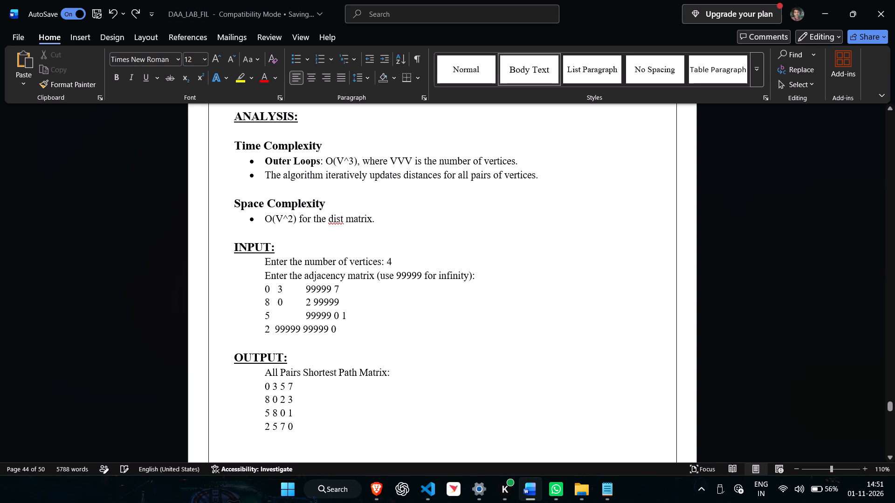
{"action": "key", "text": "ctrl+z"}
{"action": "key", "text": "ctrl+z"}
{"action": "key", "text": "ctrl+z"}
{"action": "key", "text": "ctrl+z"}
{"action": "key", "text": "ctrl+z"}
{"action": "key", "text": "ctrl+z"}
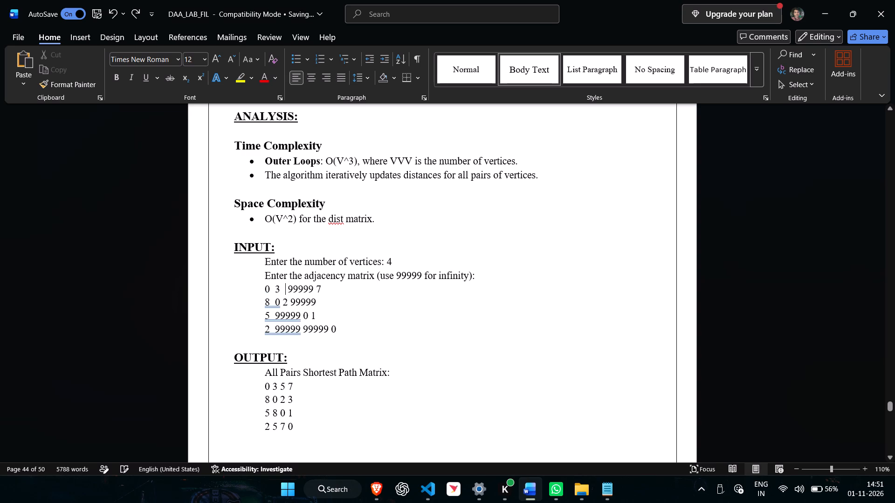
{"action": "key", "text": "ctrl+z"}
{"action": "key", "text": "ctrl+y"}
{"action": "key", "text": "ctrl+y"}
{"action": "key", "text": "ctrl+y"}
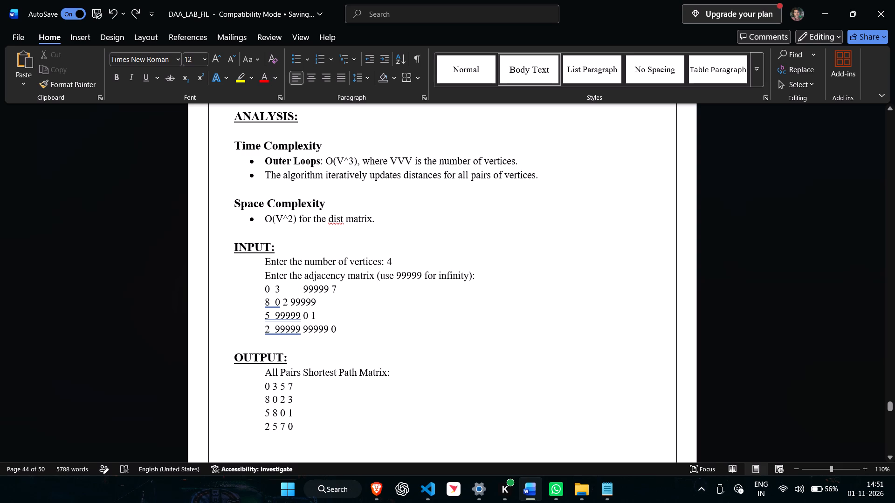
{"action": "key", "text": "ctrl+z"}
Copy Lab 9's vertices and adjacency matrix input text into the Notepad scratch file, putting the row 0 3 99999 7 on its own line.
{"action": "scroll", "coordinate": [353, 298], "scroll_direction": "down", "scroll_amount": 4}
{"action": "scroll", "coordinate": [353, 298], "scroll_direction": "up", "scroll_amount": 3}
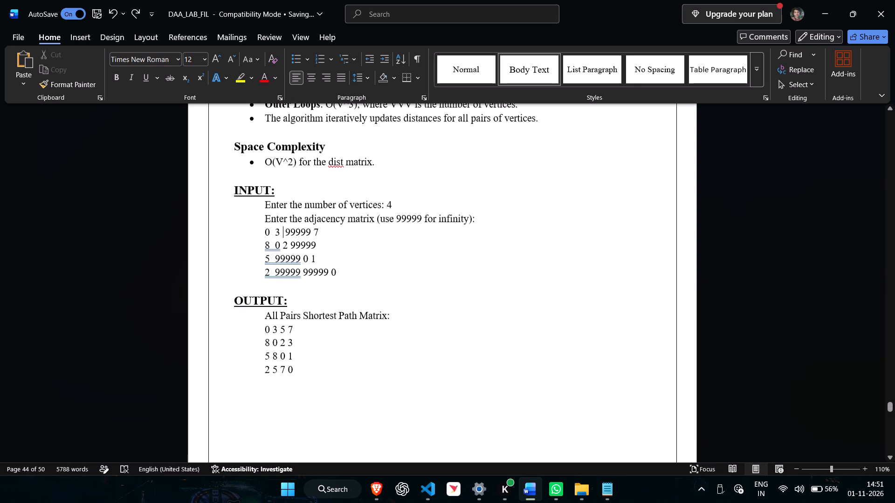
{"action": "left_click_drag", "start_coordinate": [265, 210], "coordinate": [346, 277]}
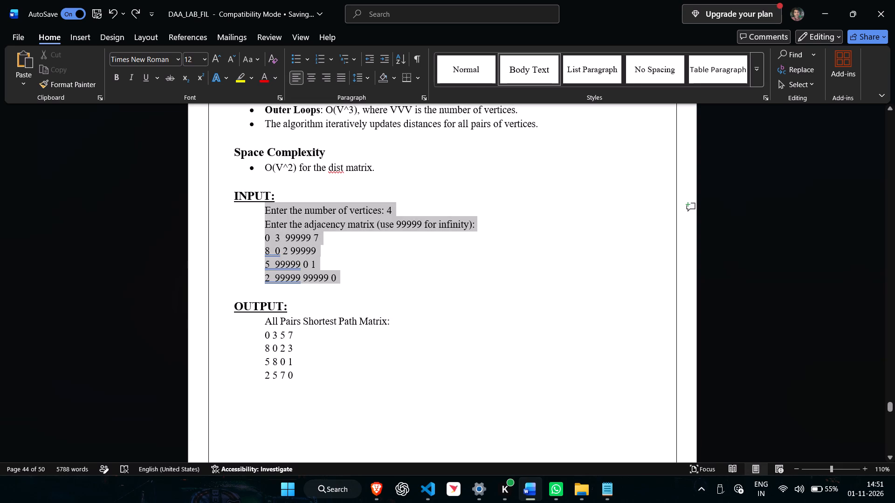
{"action": "left_click_drag", "start_coordinate": [346, 277], "coordinate": [347, 277]}
{"action": "key", "text": "ctrl+c"}
{"action": "left_click", "coordinate": [599, 502]}
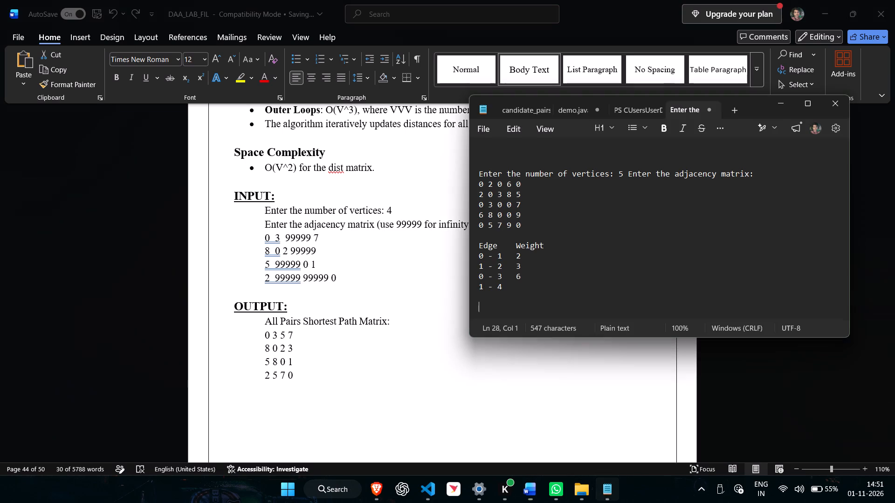
{"action": "key", "text": "ctrl+v"}
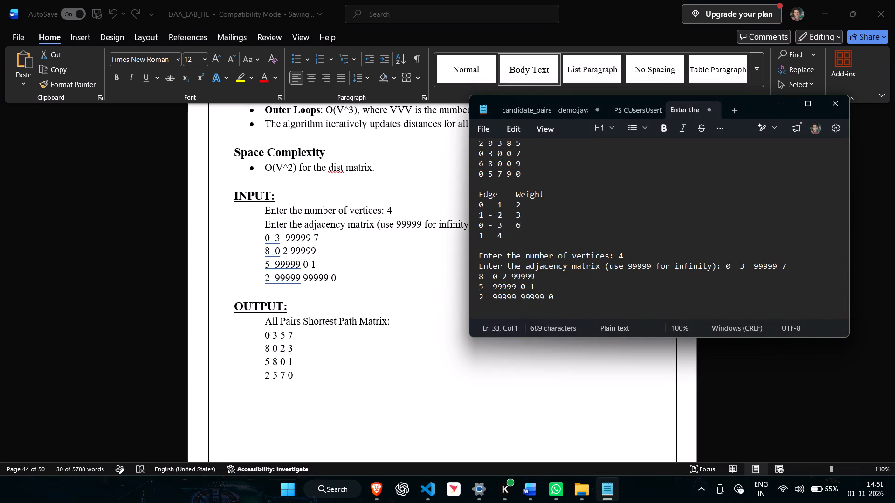
{"action": "left_click", "coordinate": [727, 264]}
{"action": "key", "text": "Return"}
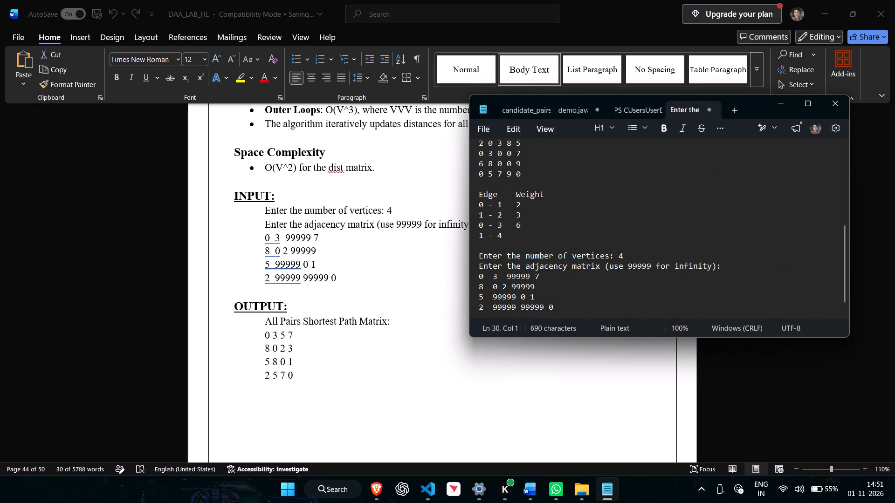
Snip the vertices prompt and four matrix rows in Notepad with Snipping Tool and replace the selected INPUT text in Word with the screenshot.
{"action": "left_click", "coordinate": [601, 267]}
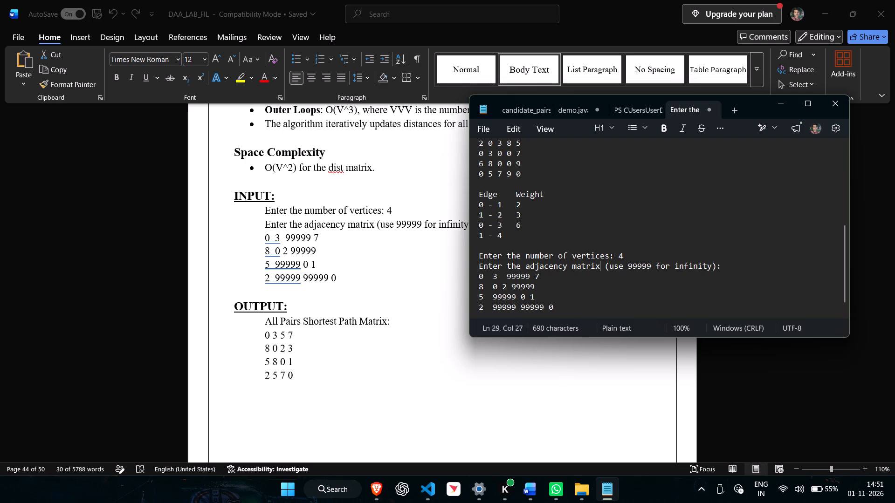
{"action": "key", "text": "Print"}
{"action": "double_click", "coordinate": [480, 253]}
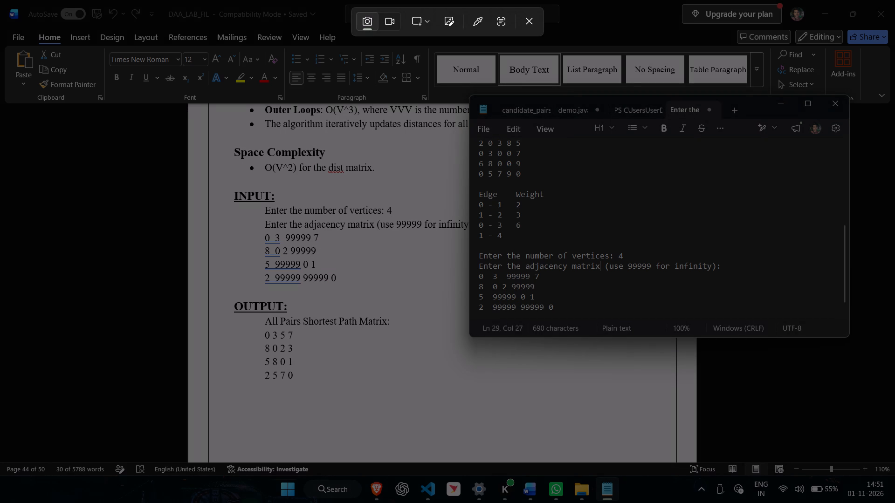
{"action": "left_click_drag", "start_coordinate": [474, 249], "coordinate": [730, 313]}
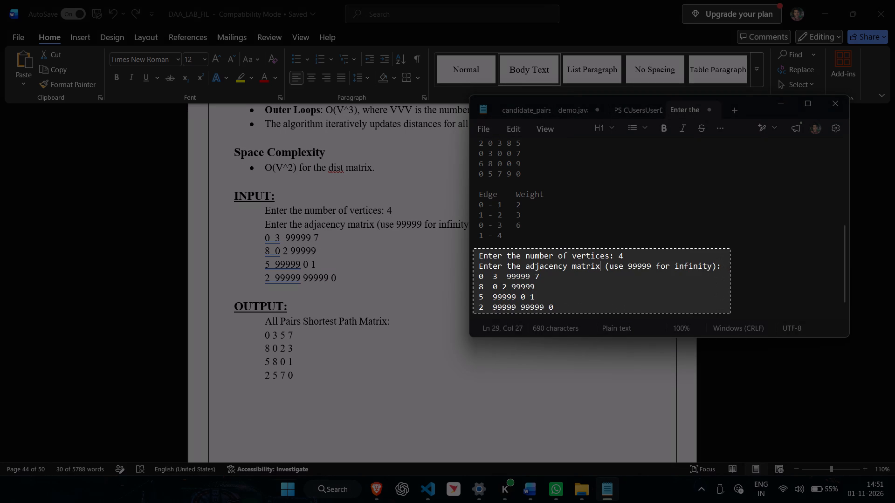
{"action": "left_click_drag", "start_coordinate": [730, 313], "coordinate": [732, 313]}
{"action": "left_click", "coordinate": [260, 206]}
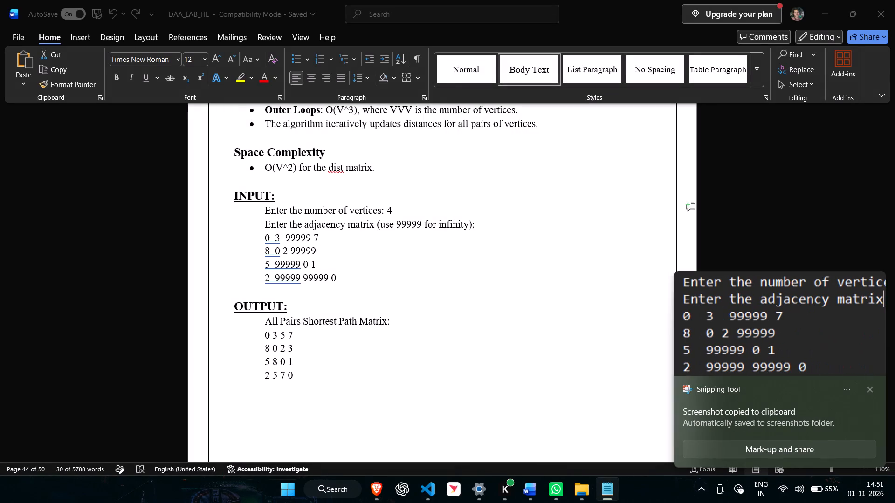
{"action": "key", "text": "ctrl+v"}
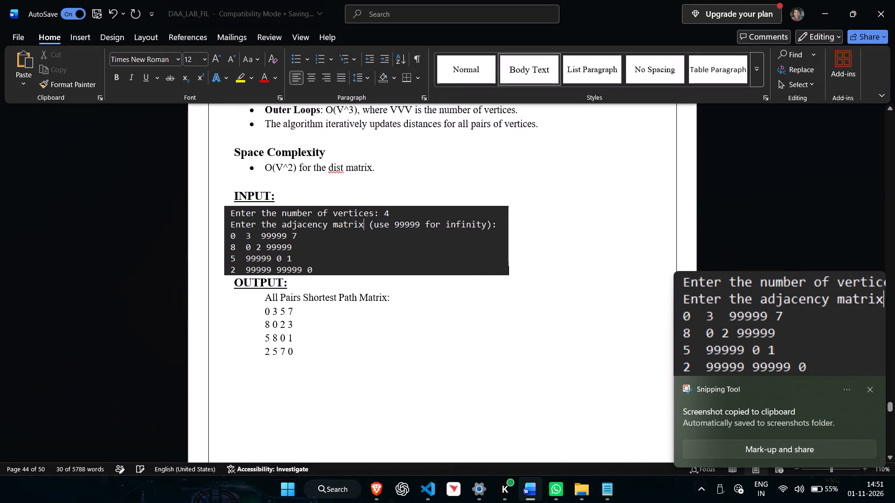
Copy Lab 9's All Pairs Shortest Path Matrix output text into Notepad below the input text, followed by a new line.
{"action": "left_click", "coordinate": [275, 354]}
{"action": "left_click_drag", "start_coordinate": [262, 297], "coordinate": [296, 320]}
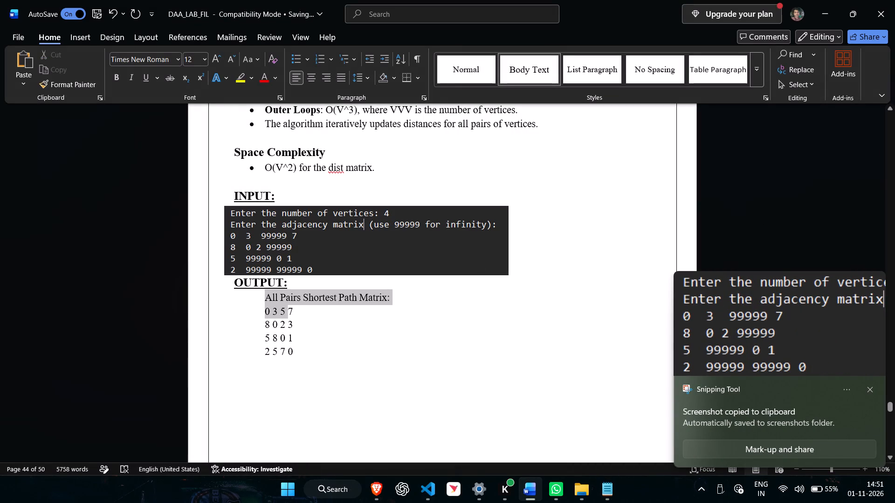
{"action": "left_click_drag", "start_coordinate": [296, 320], "coordinate": [314, 346]}
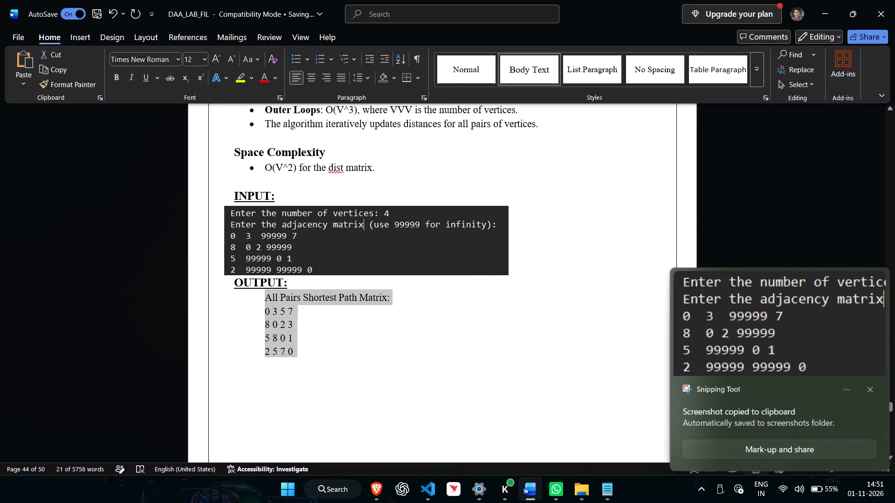
{"action": "key", "text": "ctrl+c"}
{"action": "left_click", "coordinate": [597, 494]}
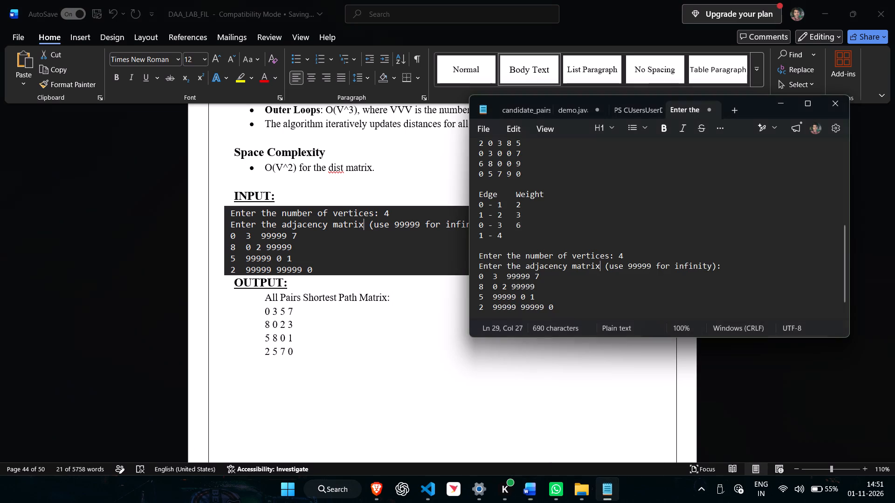
{"action": "key", "text": "Down"}
{"action": "key", "text": "Down"}
{"action": "key", "text": "Down"}
{"action": "key", "text": "Down"}
{"action": "key", "text": "Down"}
{"action": "key", "text": "Down"}
{"action": "key", "text": "Down"}
{"action": "key", "text": "Down"}
{"action": "key", "text": "Down"}
{"action": "key", "text": "Down"}
{"action": "key", "text": "Down"}
{"action": "key", "text": "Down"}
{"action": "key", "text": "Down"}
{"action": "key", "text": "Down"}
{"action": "key", "text": "Down"}
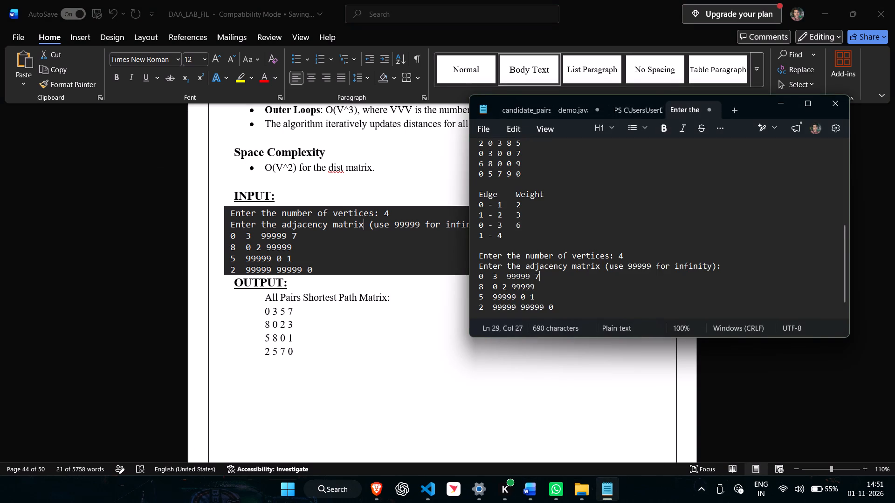
{"action": "key", "text": "ctrl+v"}
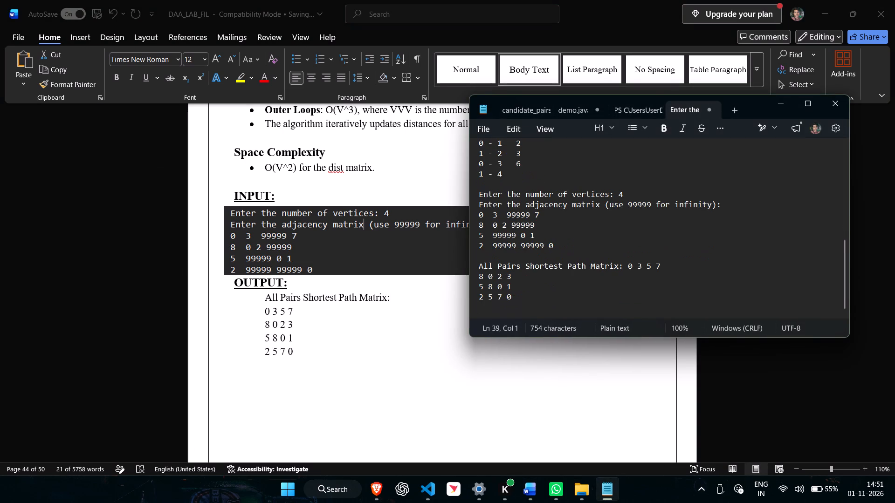
{"action": "key", "text": "Return"}
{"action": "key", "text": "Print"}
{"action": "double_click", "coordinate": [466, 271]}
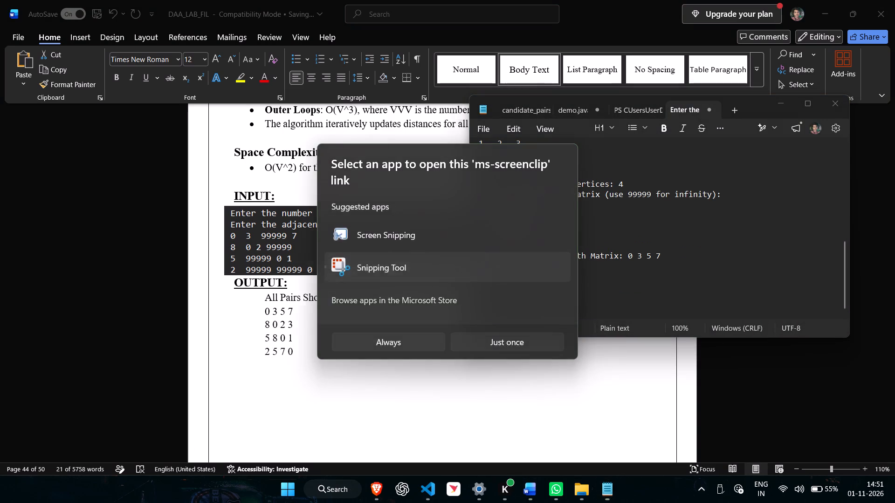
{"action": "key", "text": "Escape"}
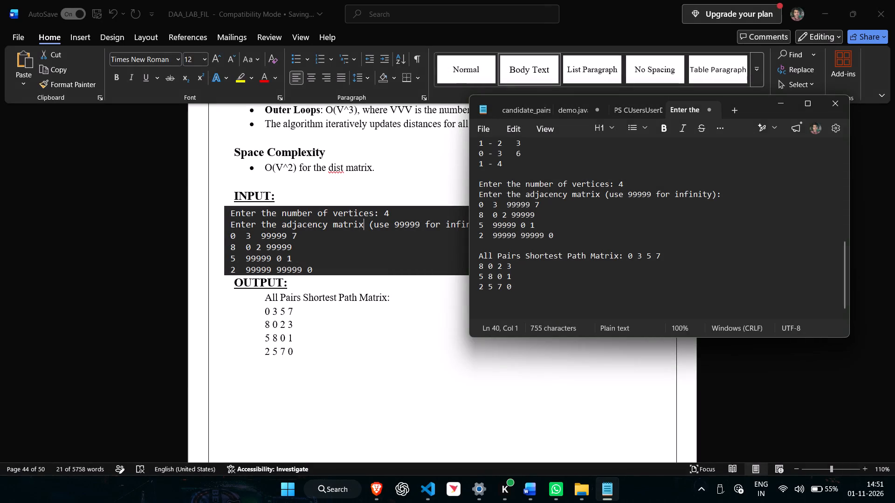
Put the output matrix's first row 0 3 5 7 on its own line without a leading space.
{"action": "left_click", "coordinate": [625, 256]}
{"action": "key", "text": "Return"}
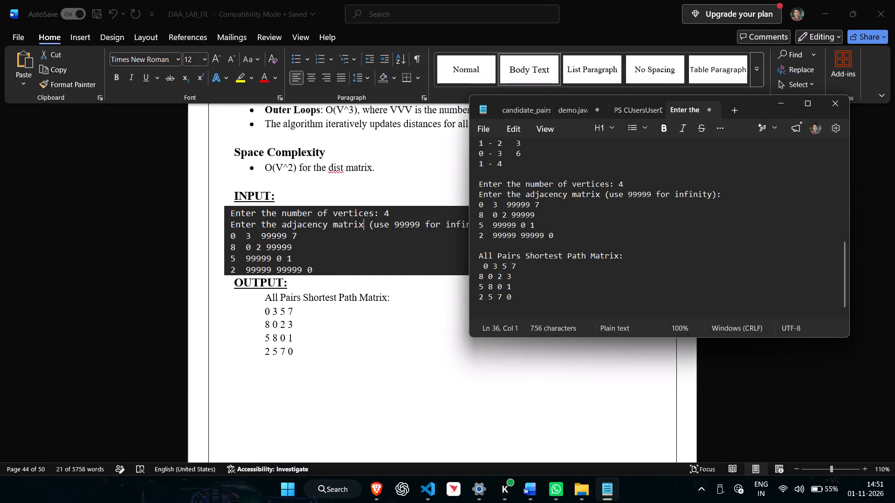
{"action": "key", "text": "Right"}
{"action": "key", "text": "BackSpace"}
Snip the All Pairs Shortest Path Matrix lines in Notepad with Snipping Tool and replace Lab 9's OUTPUT text in Word with the screenshot.
{"action": "left_click", "coordinate": [637, 198]}
{"action": "key", "text": "Print"}
{"action": "double_click", "coordinate": [468, 256]}
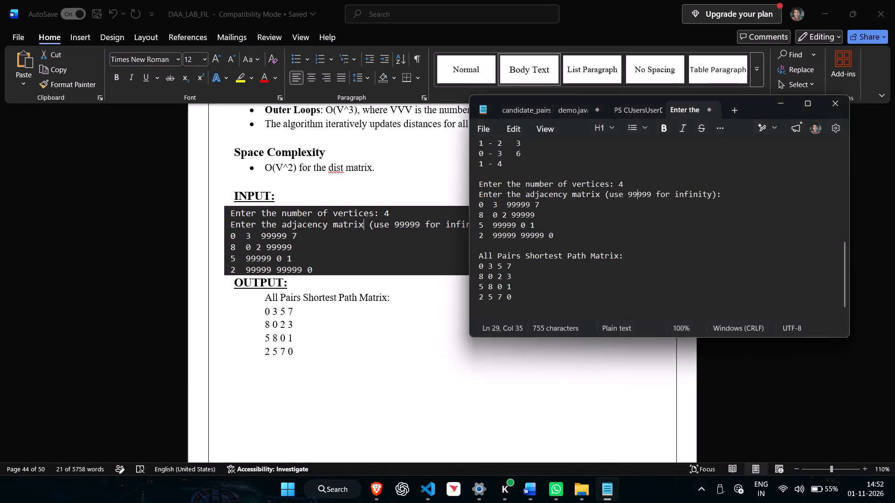
{"action": "left_click_drag", "start_coordinate": [473, 247], "coordinate": [610, 305]}
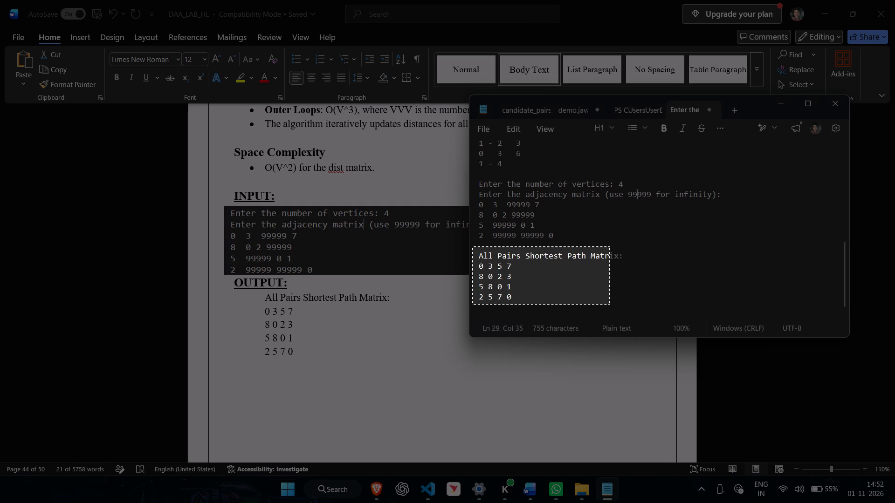
{"action": "left_click_drag", "start_coordinate": [610, 305], "coordinate": [627, 304]}
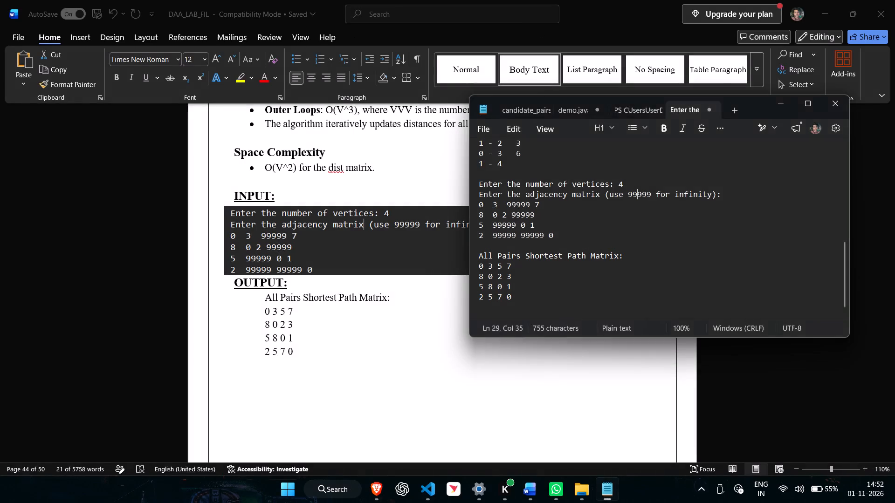
{"action": "left_click", "coordinate": [310, 326]}
{"action": "key", "text": "ctrl+v"}
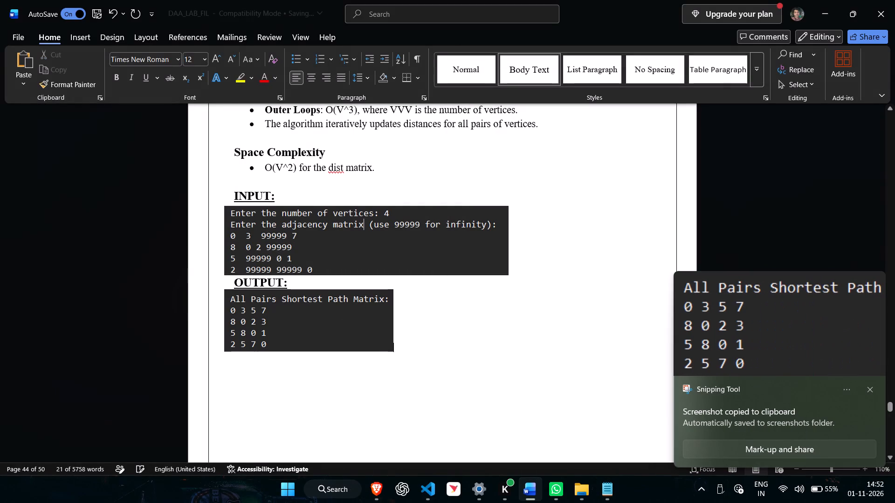
{"action": "scroll", "coordinate": [506, 322], "scroll_direction": "down", "scroll_amount": 1}
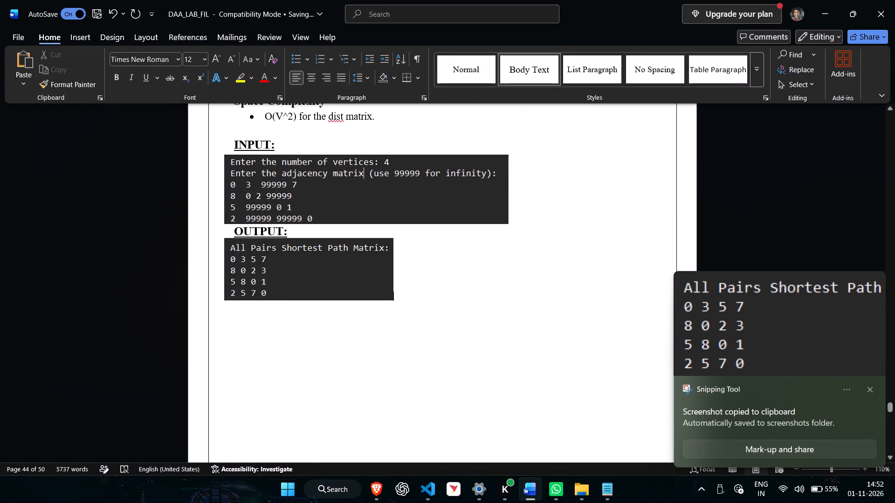
Insert a blank line between Lab 9's INPUT screenshot and the OUTPUT heading.
{"action": "left_click", "coordinate": [531, 211]}
{"action": "left_click", "coordinate": [533, 218]}
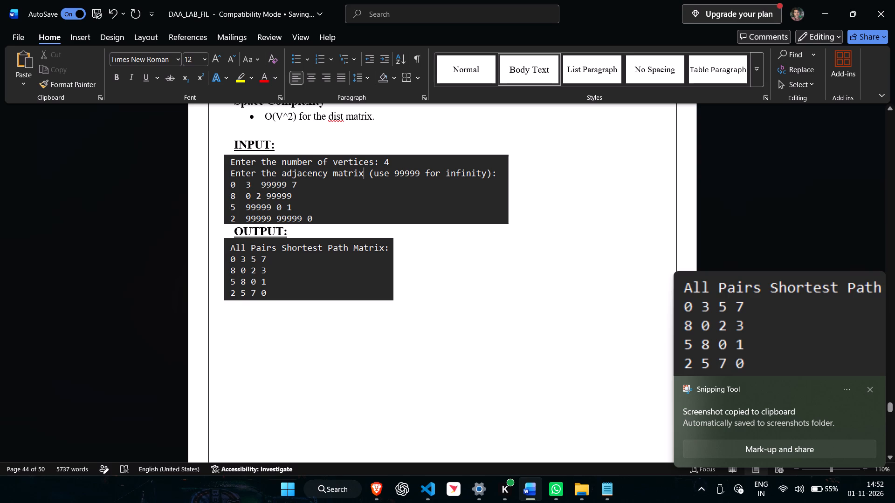
{"action": "key", "text": "Return"}
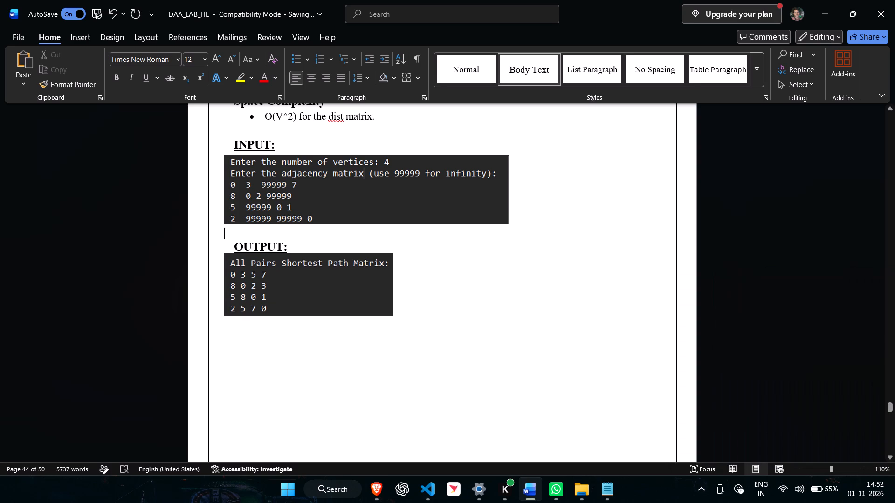
Indent Lab 9's OUTPUT screenshot by four spaces and its INPUT screenshot by two spaces.
{"action": "left_click", "coordinate": [215, 283]}
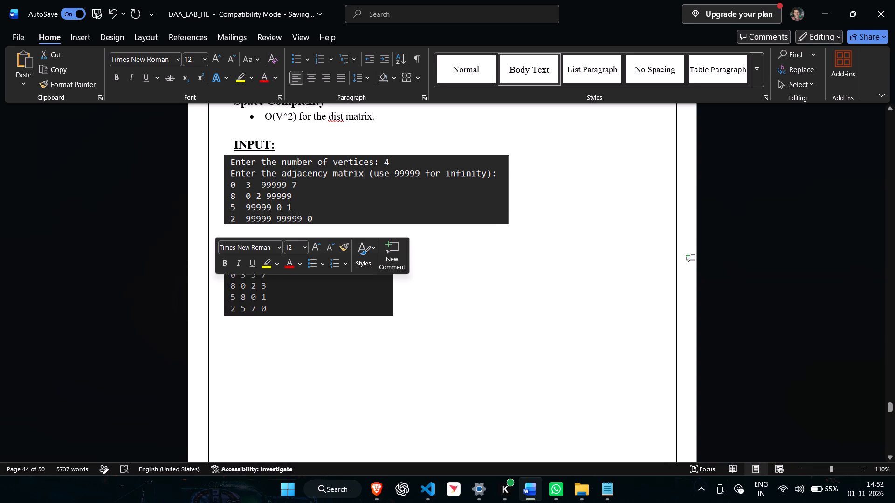
{"action": "left_click", "coordinate": [216, 284]}
{"action": "left_click", "coordinate": [220, 285]}
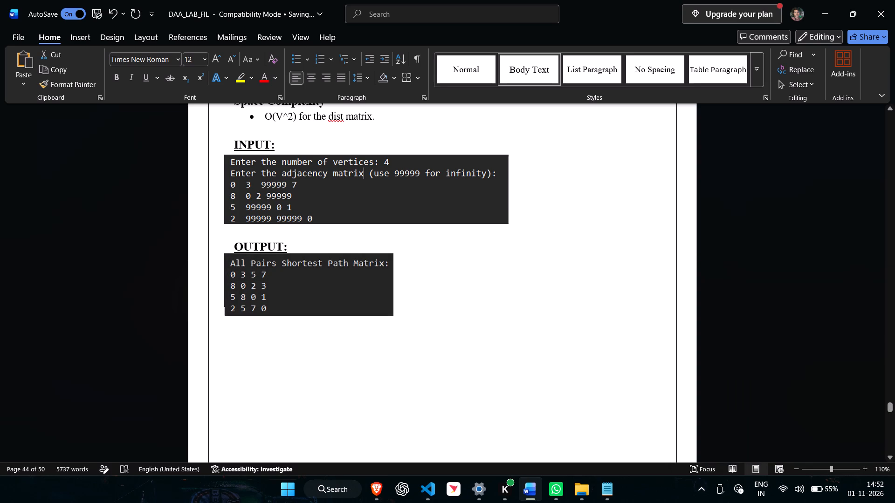
{"action": "key", "text": "space"}
{"action": "key", "text": "space"}
{"action": "key", "text": "space"}
{"action": "key", "text": "space"}
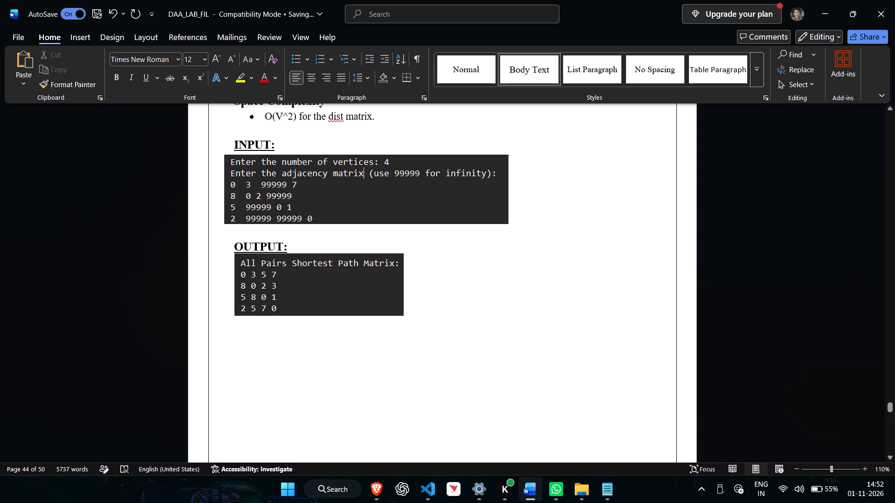
{"action": "left_click", "coordinate": [220, 219]}
{"action": "key", "text": "space"}
{"action": "key", "text": "space"}
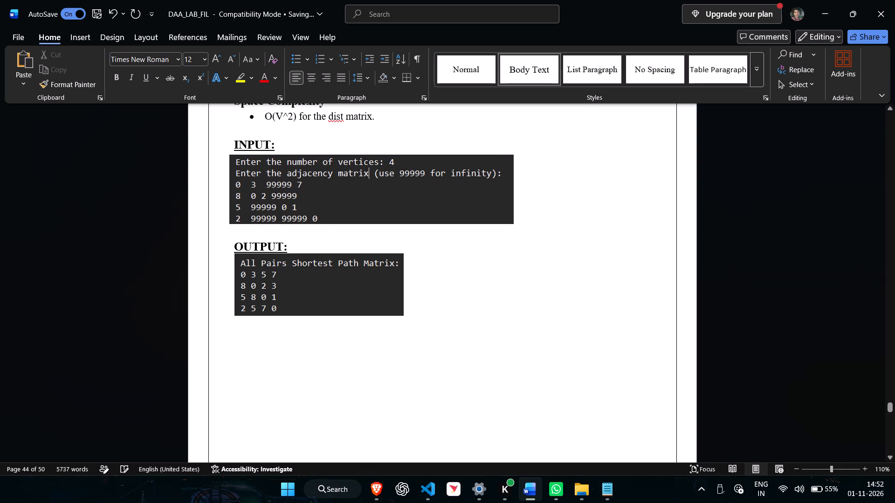
Copy the Dijkstra lab's INPUT text, from the vertices prompt to the source vertex line, to the end of the Notepad text.
{"action": "scroll", "coordinate": [456, 277], "scroll_direction": "up", "scroll_amount": 3}
{"action": "scroll", "coordinate": [457, 277], "scroll_direction": "down", "scroll_amount": 17}
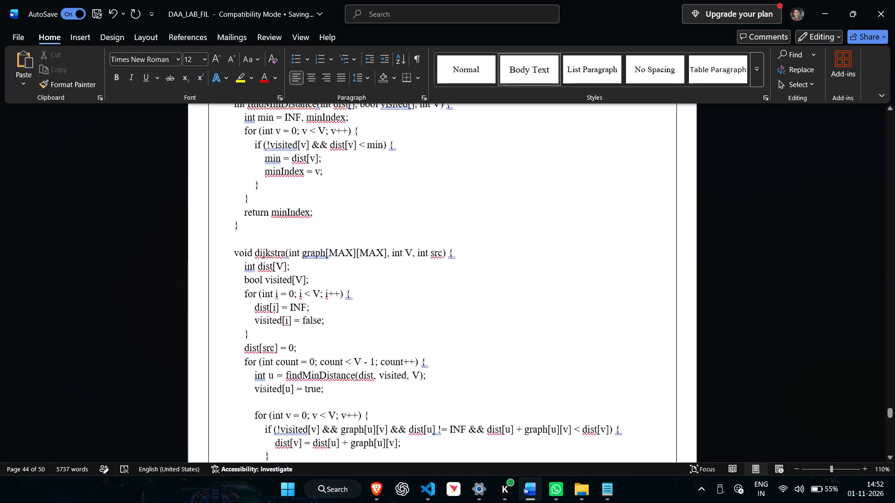
{"action": "scroll", "coordinate": [458, 276], "scroll_direction": "down", "scroll_amount": 15}
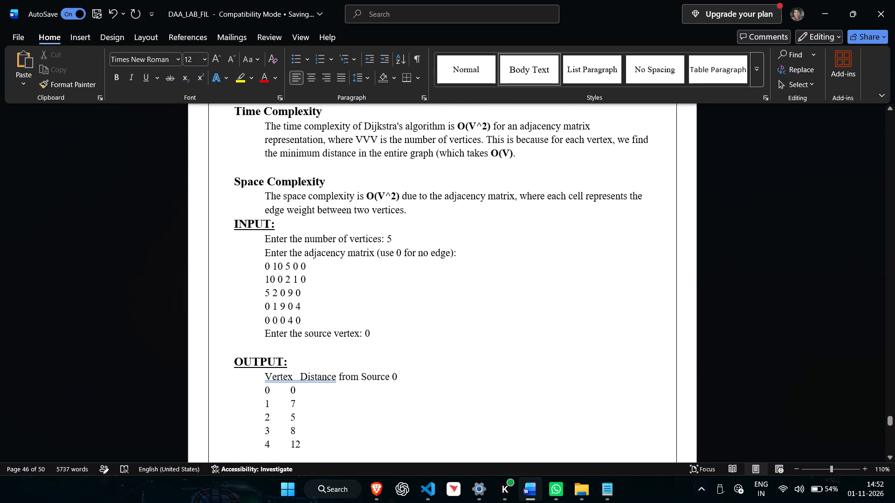
{"action": "left_click_drag", "start_coordinate": [263, 238], "coordinate": [379, 338]}
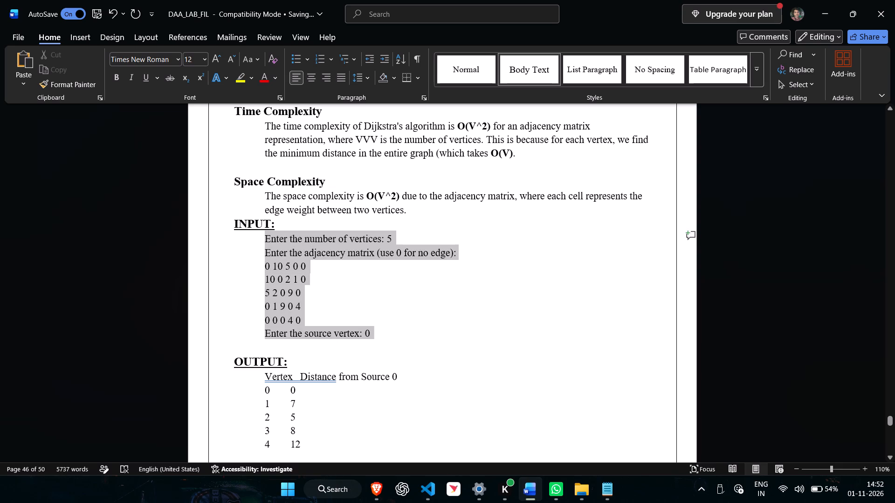
{"action": "left_click_drag", "start_coordinate": [379, 338], "coordinate": [380, 338]}
{"action": "key", "text": "ctrl+c"}
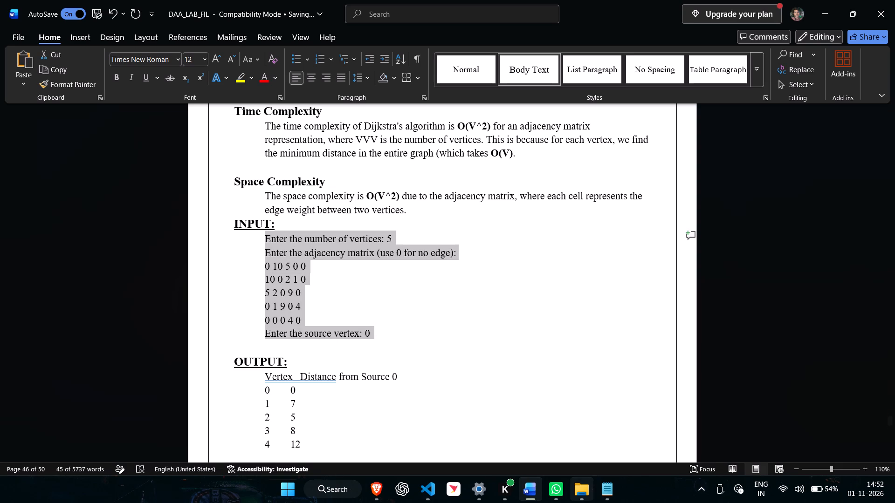
{"action": "left_click", "coordinate": [595, 492]}
{"action": "left_click", "coordinate": [519, 314]}
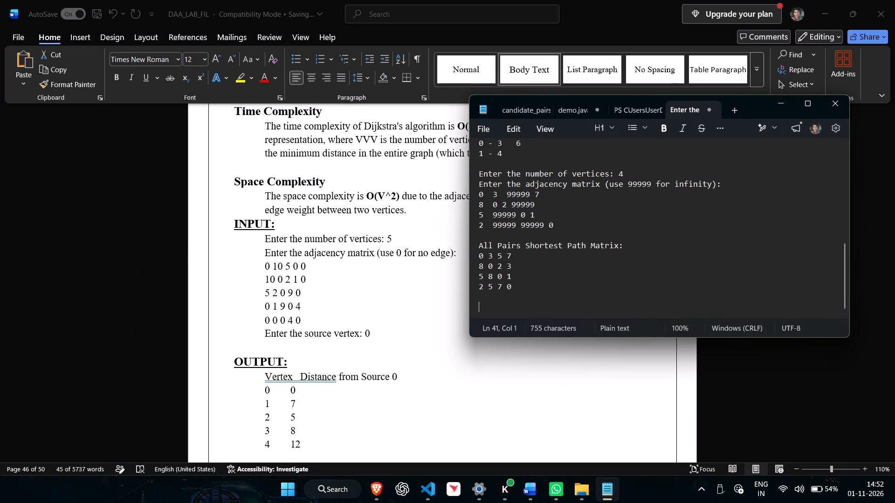
{"action": "key", "text": "ctrl+v"}
{"action": "scroll", "coordinate": [530, 233], "scroll_direction": "down", "scroll_amount": 4}
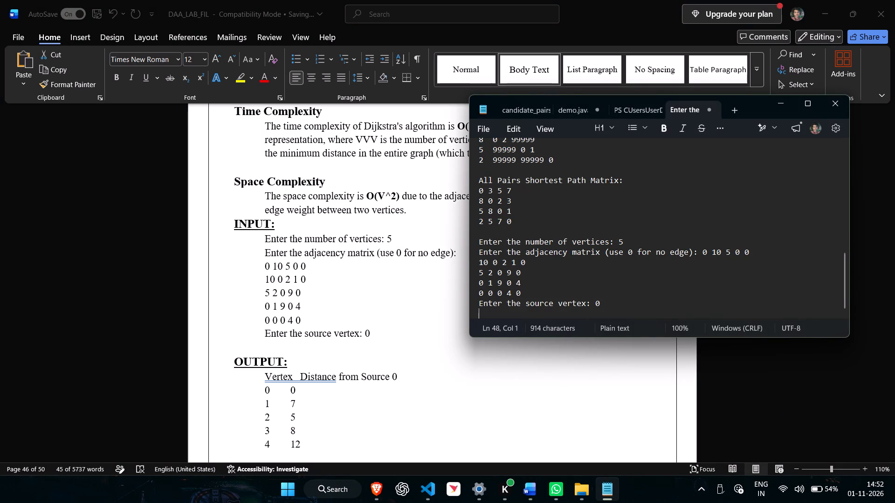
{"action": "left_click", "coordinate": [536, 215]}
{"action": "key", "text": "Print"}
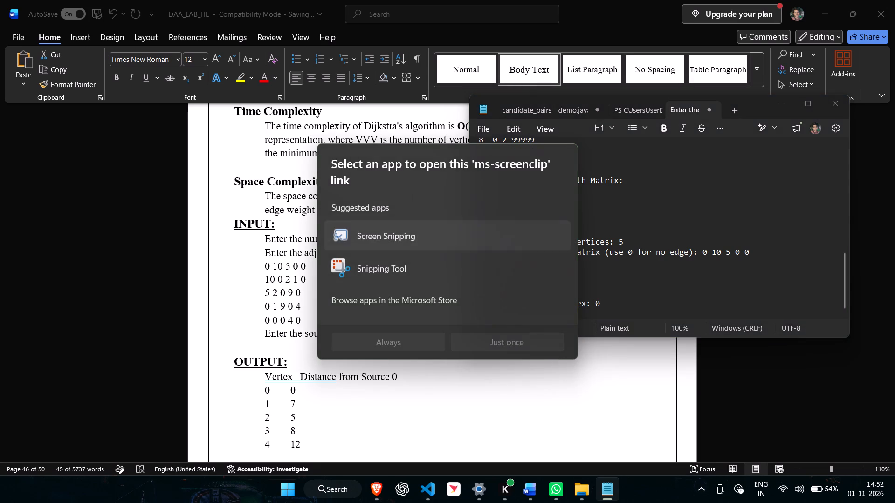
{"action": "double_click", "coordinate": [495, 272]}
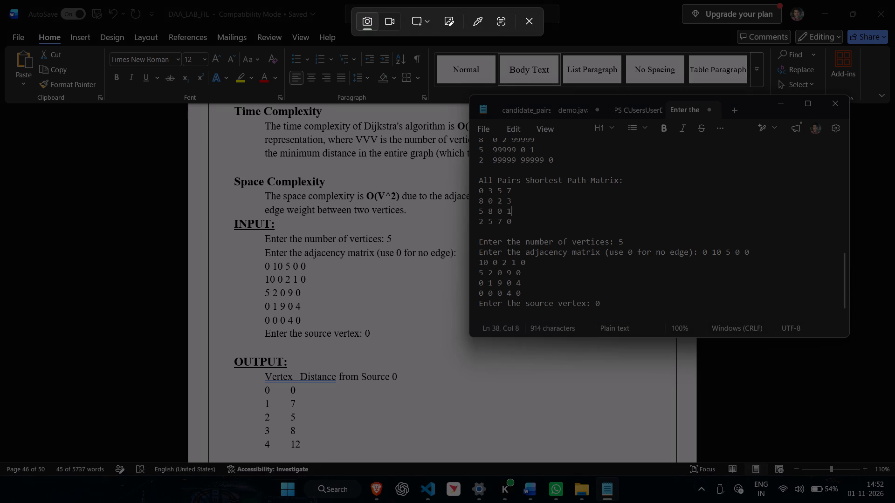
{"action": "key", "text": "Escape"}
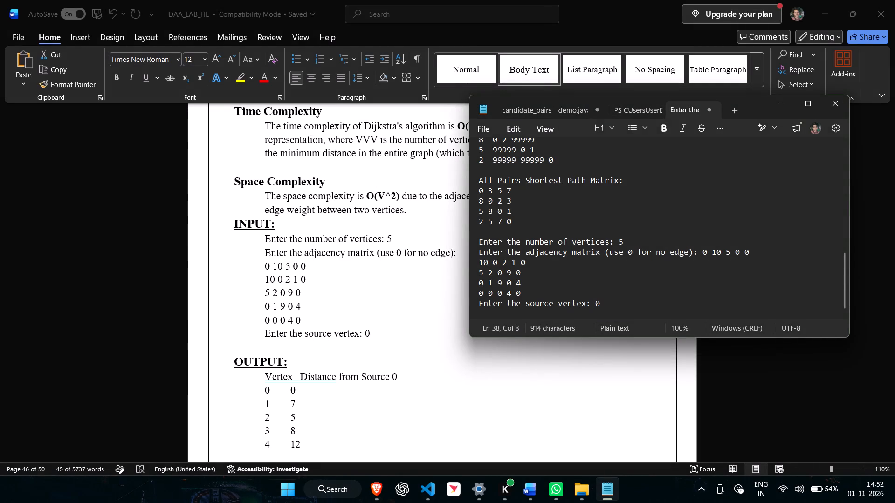
In Notepad, put matrix row 0 10 5 0 0 on its own line and add a blank line before the source vertex prompt.
{"action": "left_click", "coordinate": [701, 250]}
{"action": "key", "text": "Return"}
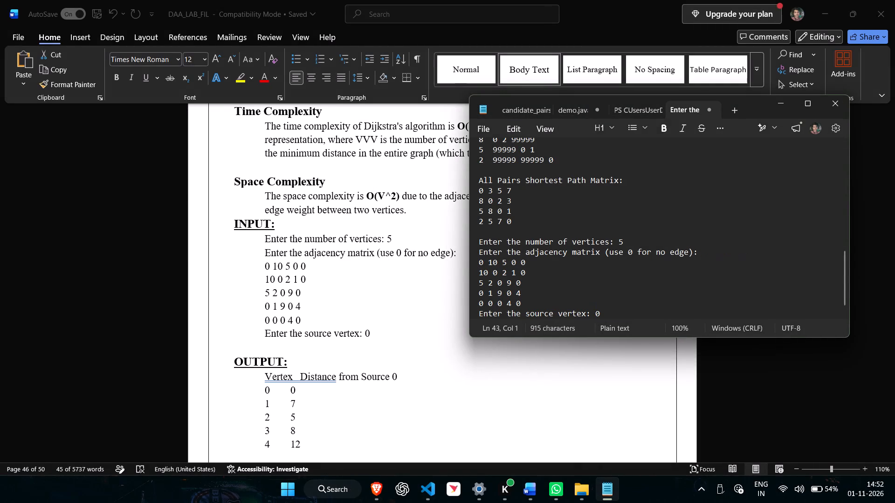
{"action": "left_click", "coordinate": [533, 299]}
{"action": "key", "text": "Return"}
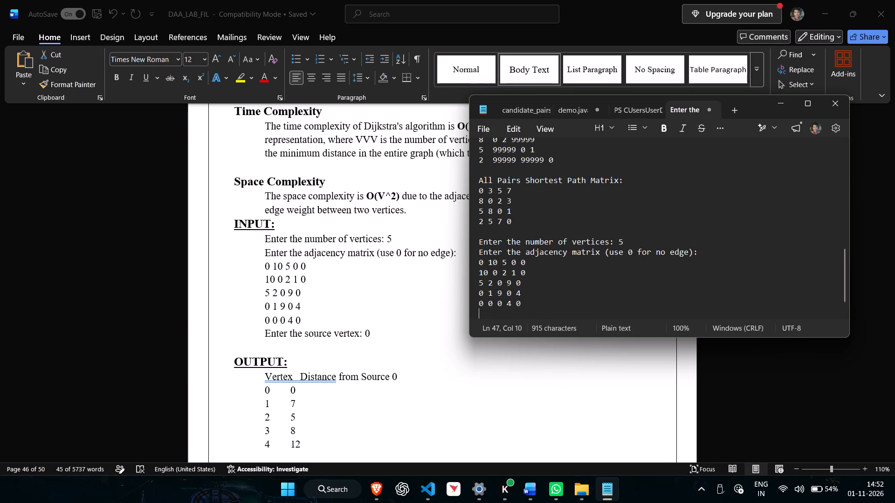
Snip the five-vertex input lines in Notepad with Snipping Tool and replace the Dijkstra lab's INPUT text in Word with the screenshot.
{"action": "scroll", "coordinate": [647, 254], "scroll_direction": "down", "scroll_amount": 1}
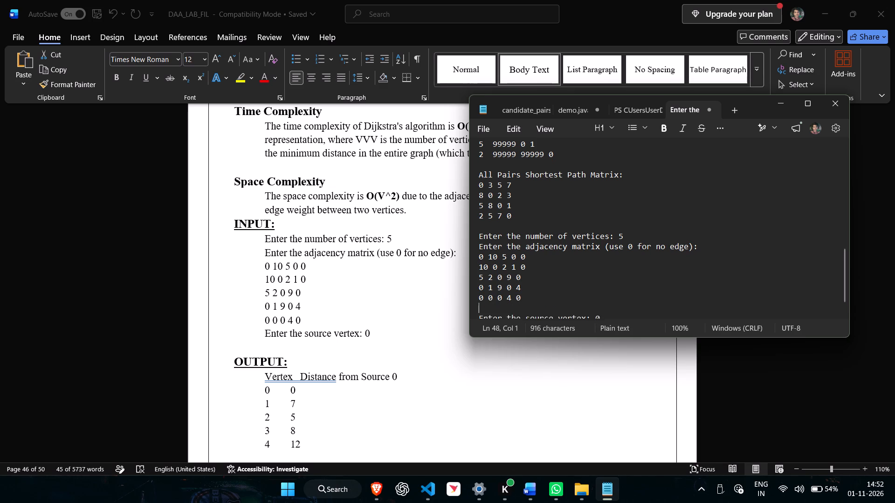
{"action": "scroll", "coordinate": [647, 254], "scroll_direction": "down", "scroll_amount": 3}
{"action": "key", "text": "Print"}
{"action": "left_click", "coordinate": [647, 211]}
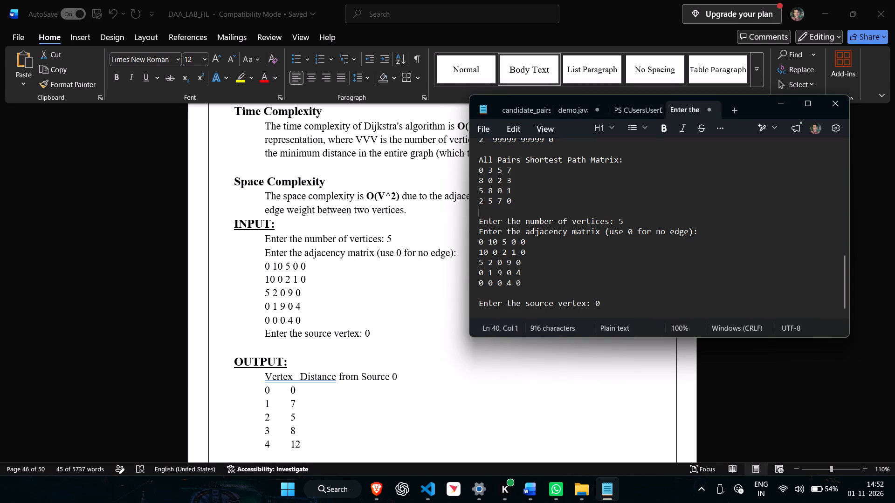
{"action": "left_click", "coordinate": [643, 188]}
{"action": "key", "text": "Print"}
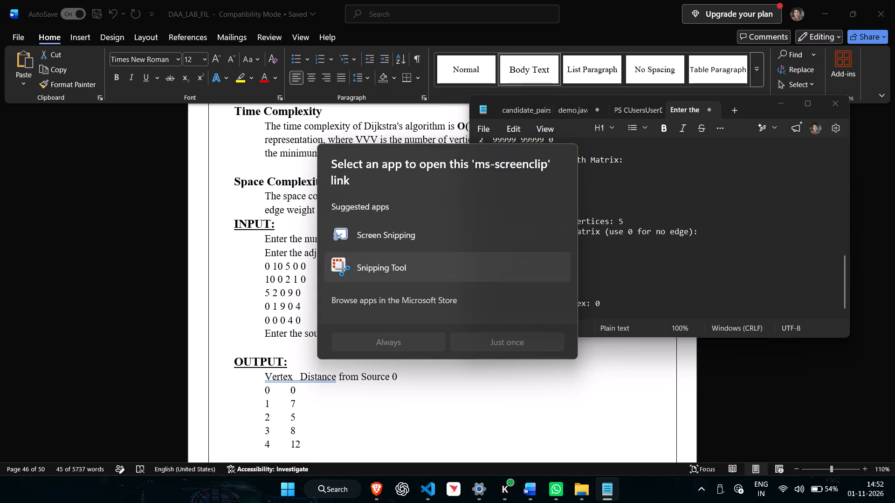
{"action": "double_click", "coordinate": [491, 255]}
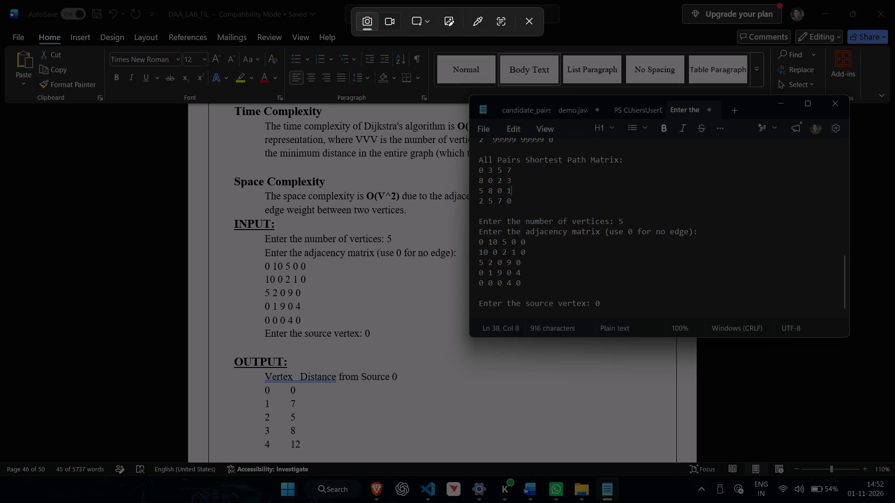
{"action": "left_click_drag", "start_coordinate": [474, 215], "coordinate": [697, 312]}
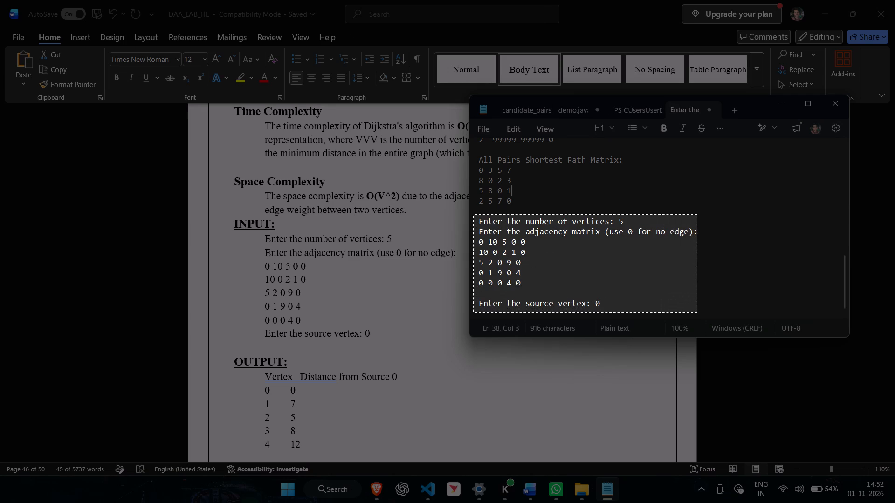
{"action": "left_click_drag", "start_coordinate": [697, 312], "coordinate": [700, 312]}
{"action": "left_click", "coordinate": [236, 299]}
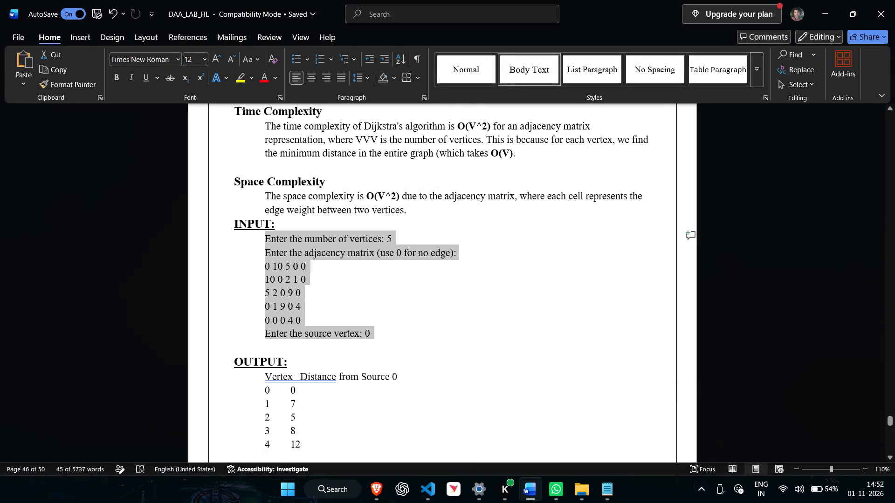
{"action": "key", "text": "ctrl+v"}
{"action": "left_click", "coordinate": [398, 316]}
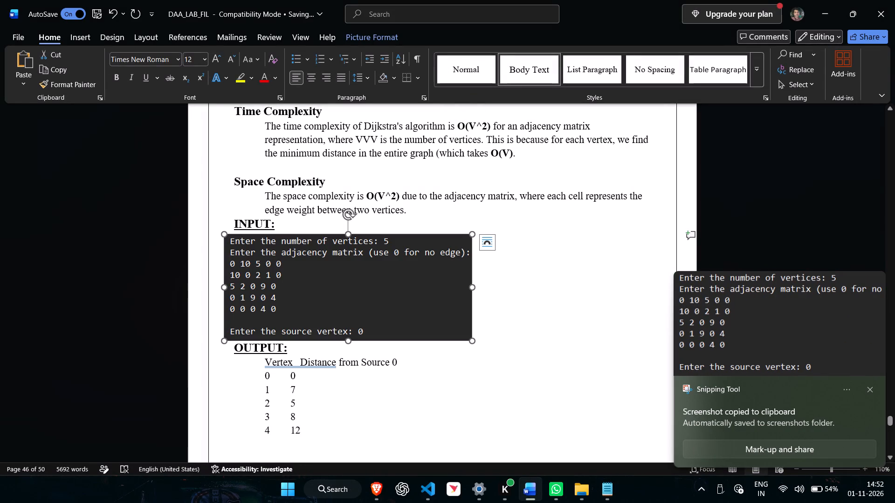
Copy the Dijkstra lab's Vertex and Distance from Source output table into Notepad below the source vertex line, separated by a blank line.
{"action": "left_click_drag", "start_coordinate": [257, 362], "coordinate": [402, 442]}
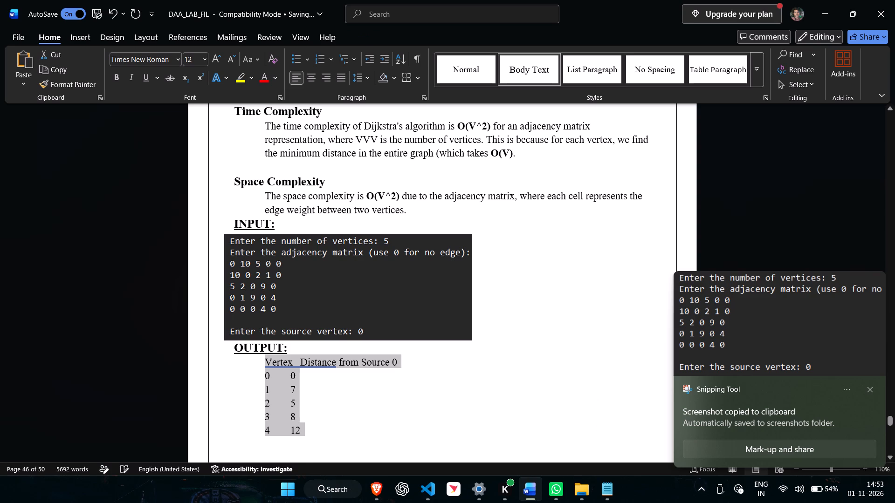
{"action": "key", "text": "ctrl+c"}
{"action": "left_click", "coordinate": [599, 496]}
{"action": "scroll", "coordinate": [545, 319], "scroll_direction": "down", "scroll_amount": 2}
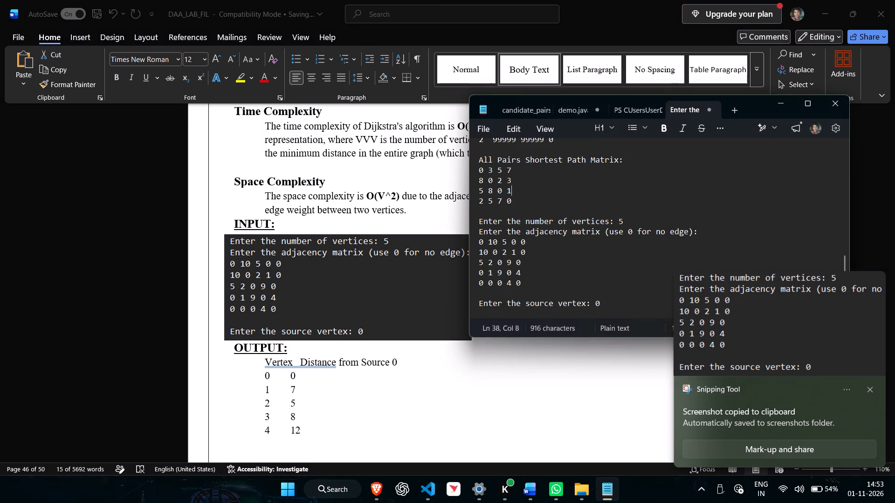
{"action": "scroll", "coordinate": [545, 319], "scroll_direction": "down", "scroll_amount": 4}
{"action": "left_click", "coordinate": [606, 306]}
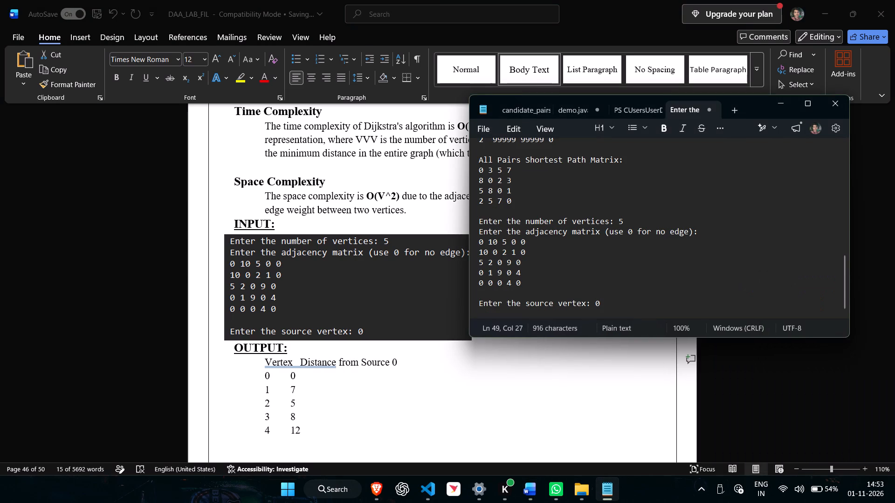
{"action": "key", "text": "Return"}
{"action": "key", "text": "Return"}
{"action": "key", "text": "ctrl+v"}
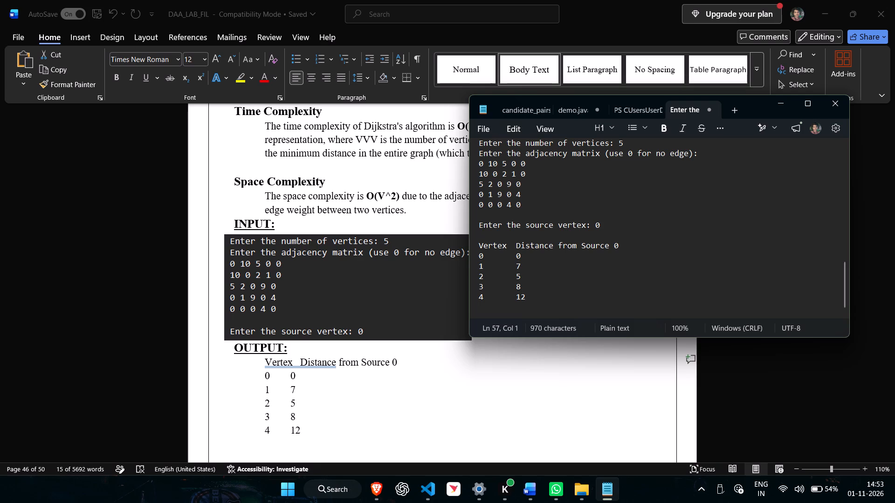
Snip the Vertex and Distance from Source table in Notepad with Snipping Tool and replace the Dijkstra lab's OUTPUT text in Word with the screenshot.
{"action": "key", "text": "Print"}
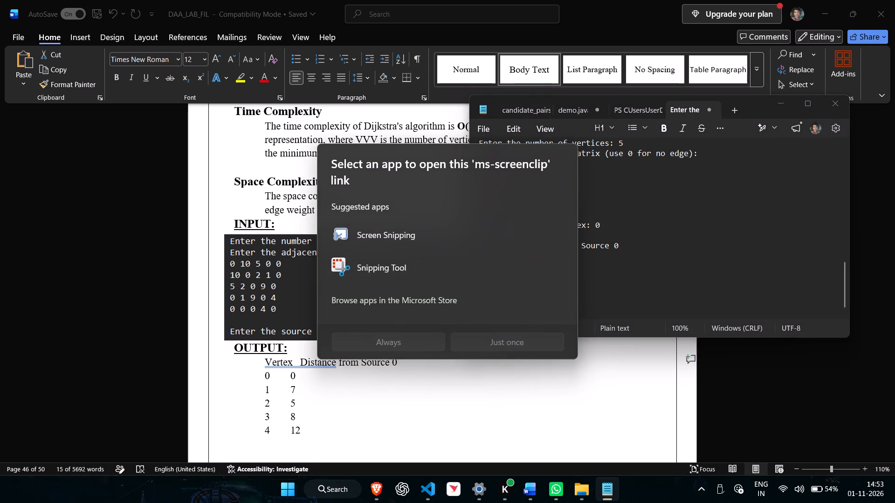
{"action": "double_click", "coordinate": [470, 268]}
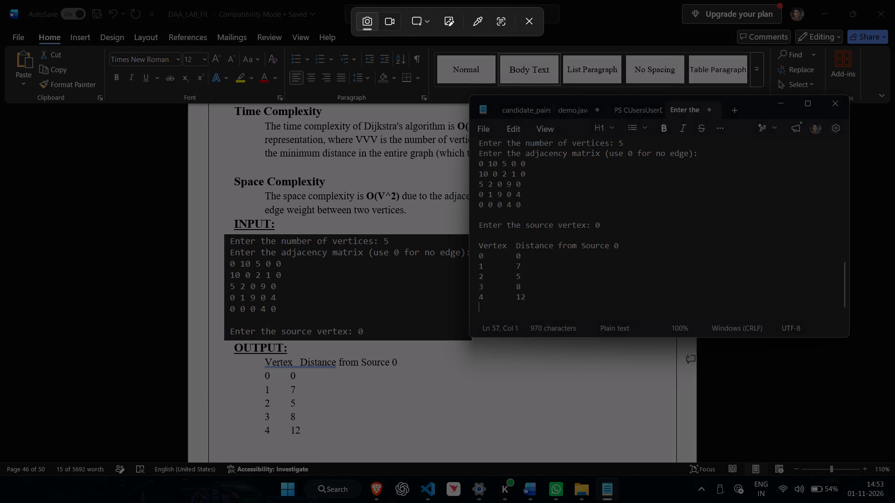
{"action": "left_click_drag", "start_coordinate": [473, 237], "coordinate": [602, 288]}
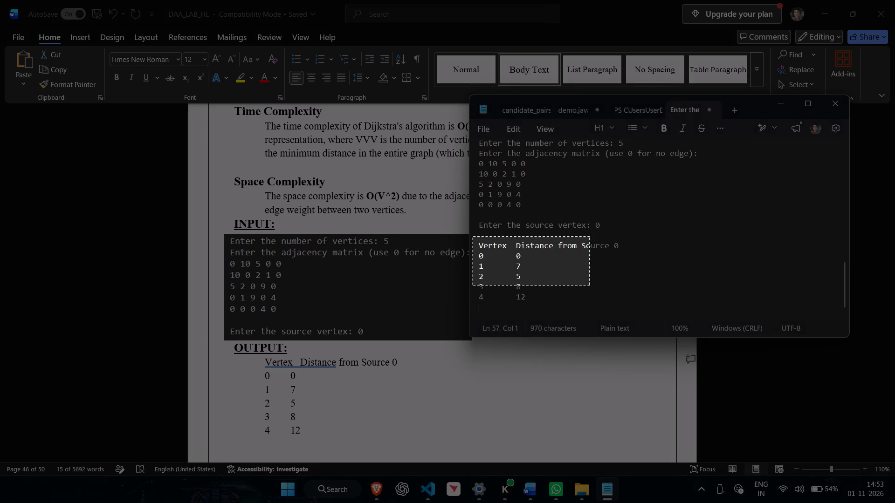
{"action": "left_click_drag", "start_coordinate": [602, 288], "coordinate": [630, 299]}
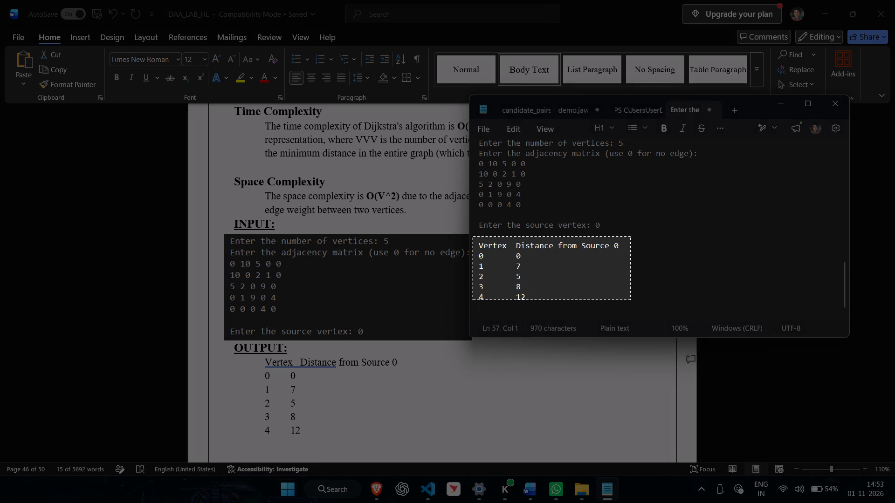
{"action": "left_click_drag", "start_coordinate": [630, 299], "coordinate": [624, 304]}
{"action": "left_click", "coordinate": [353, 381]}
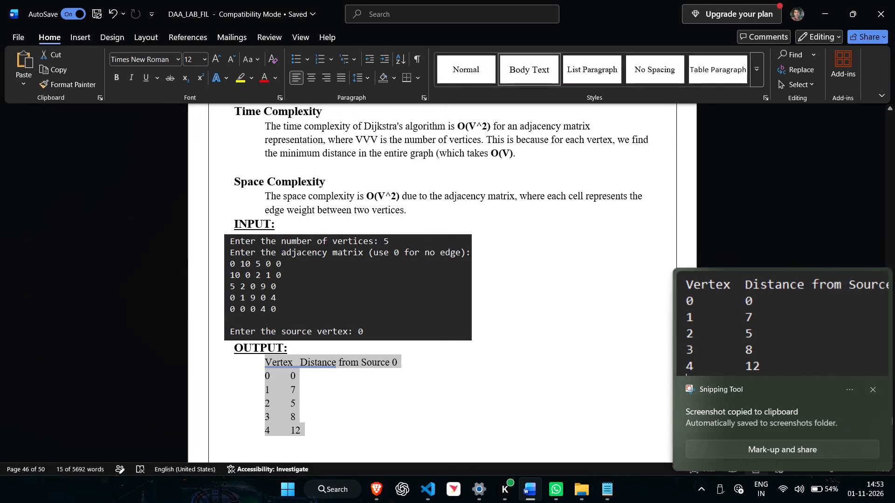
{"action": "key", "text": "ctrl+v"}
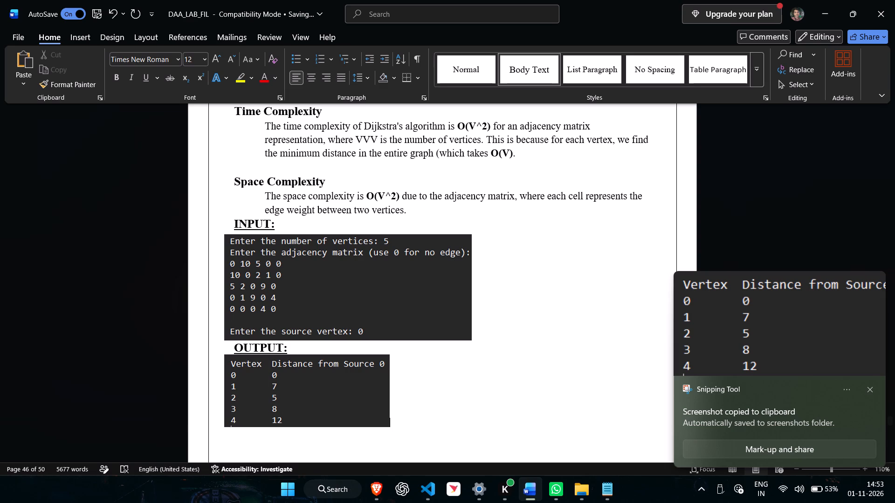
Copy the N-Queen lab's input line "Enter the number of queens: 4" from Word into Notepad, below the Dijkstra distance table after a blank line.
{"action": "scroll", "coordinate": [434, 381], "scroll_direction": "down", "scroll_amount": 10}
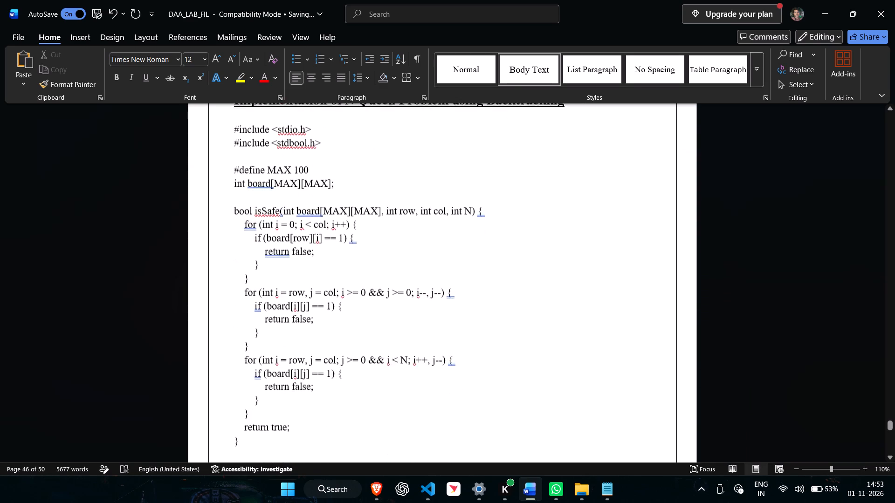
{"action": "scroll", "coordinate": [435, 381], "scroll_direction": "down", "scroll_amount": 1}
{"action": "left_click", "coordinate": [478, 356]}
{"action": "scroll", "coordinate": [478, 354], "scroll_direction": "down", "scroll_amount": 3}
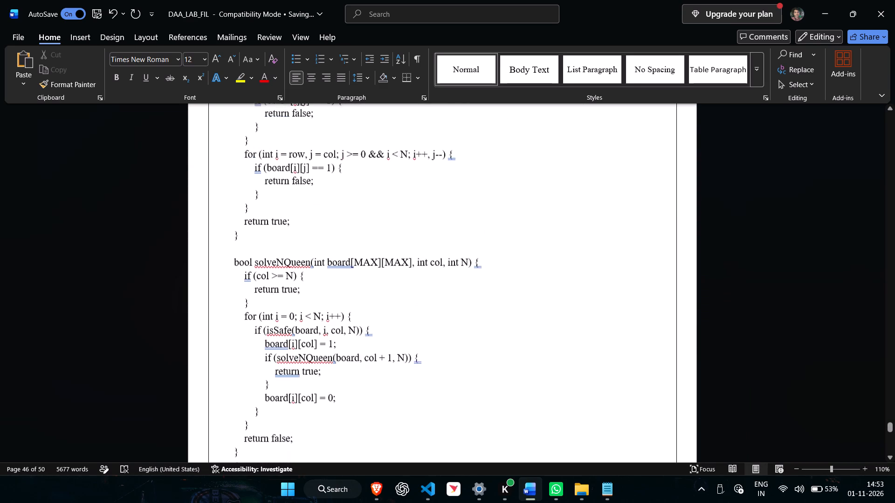
{"action": "scroll", "coordinate": [478, 354], "scroll_direction": "down", "scroll_amount": 13}
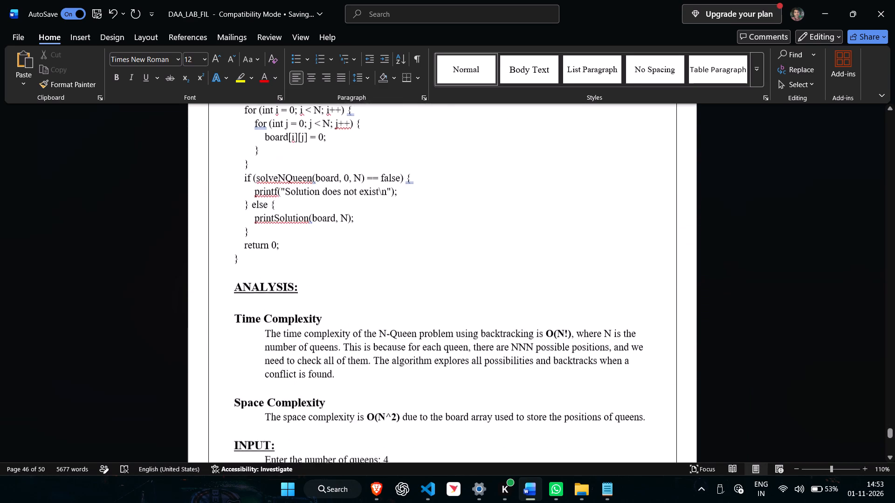
{"action": "scroll", "coordinate": [478, 353], "scroll_direction": "down", "scroll_amount": 3}
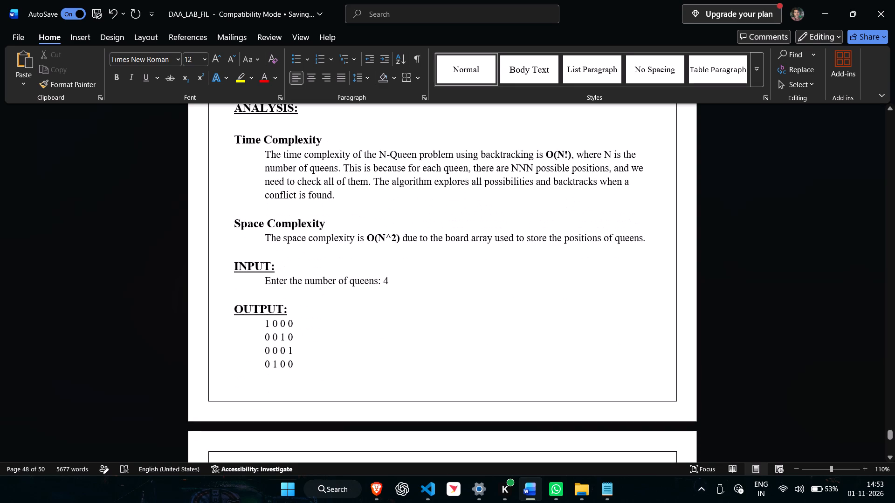
{"action": "left_click_drag", "start_coordinate": [262, 277], "coordinate": [410, 279]}
{"action": "key", "text": "ctrl+c"}
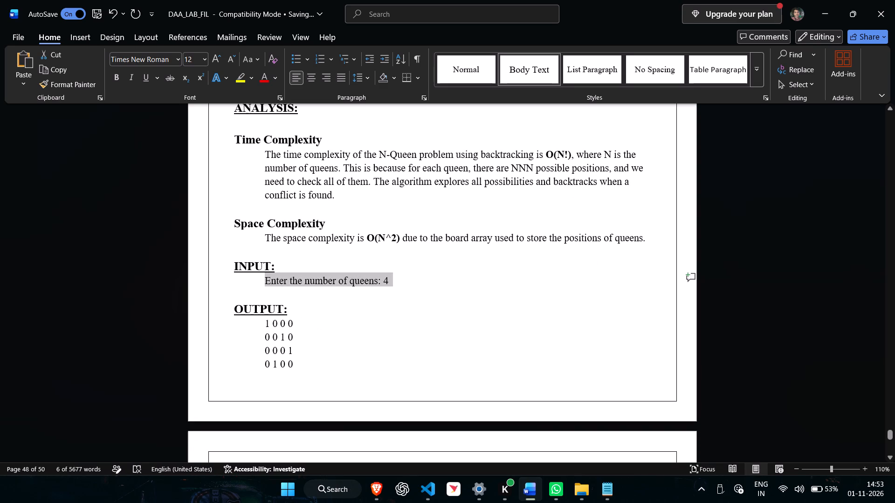
{"action": "left_click", "coordinate": [600, 496]}
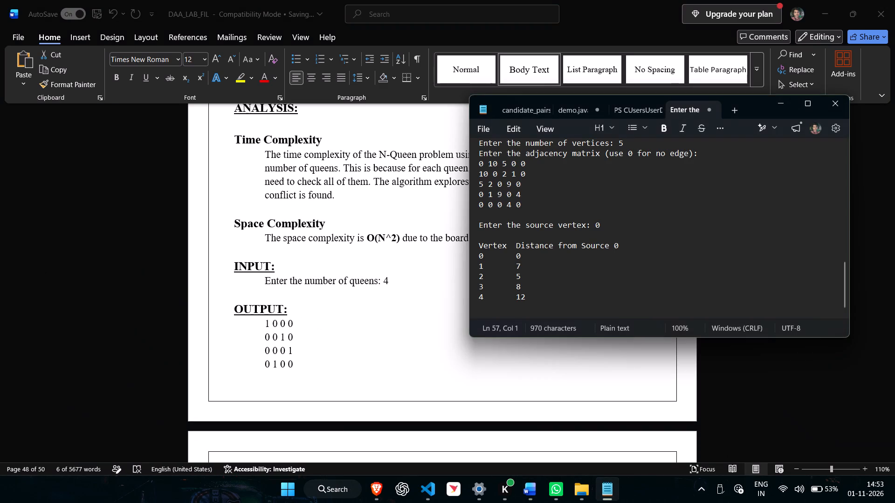
{"action": "key", "text": "Return"}
{"action": "key", "text": "ctrl+v"}
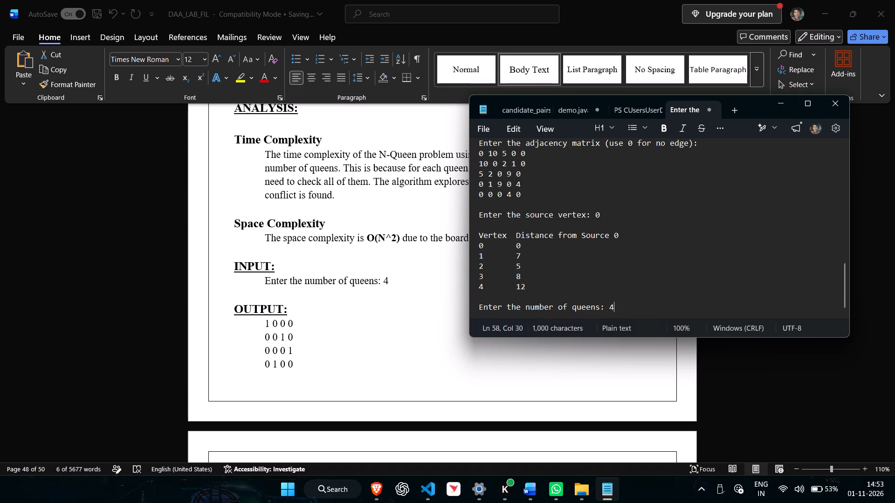
Snip the number of queens line in Notepad with Snipping Tool and replace the N-Queen lab's INPUT text in Word with the screenshot.
{"action": "key", "text": "Tab"}
{"action": "key", "text": "Print"}
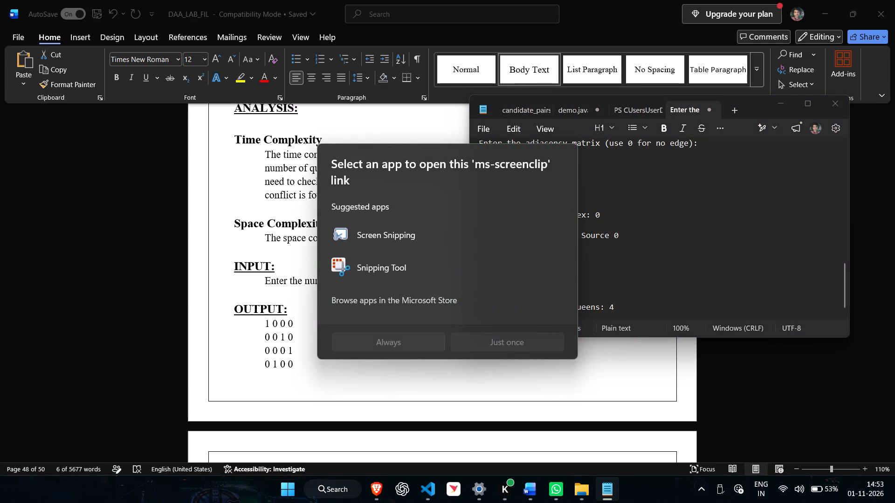
{"action": "double_click", "coordinate": [481, 278]}
{"action": "left_click_drag", "start_coordinate": [475, 301], "coordinate": [620, 319]}
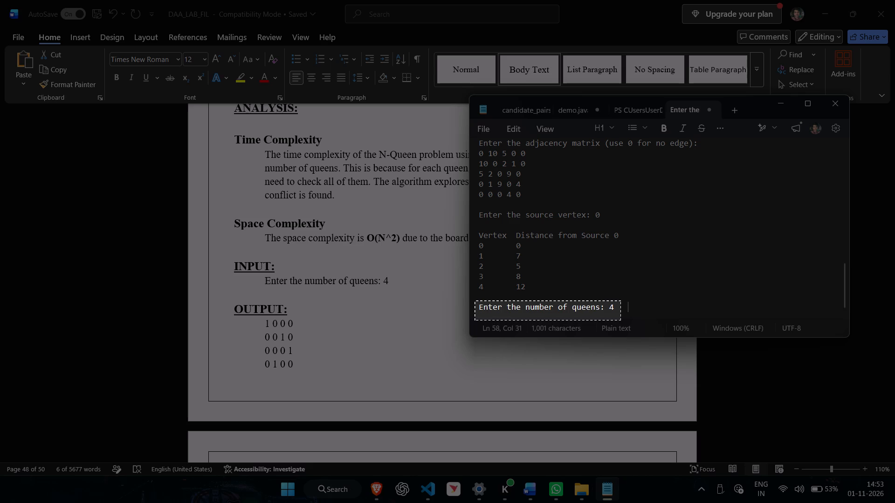
{"action": "left_click_drag", "start_coordinate": [620, 319], "coordinate": [620, 316]}
{"action": "left_click", "coordinate": [403, 276]}
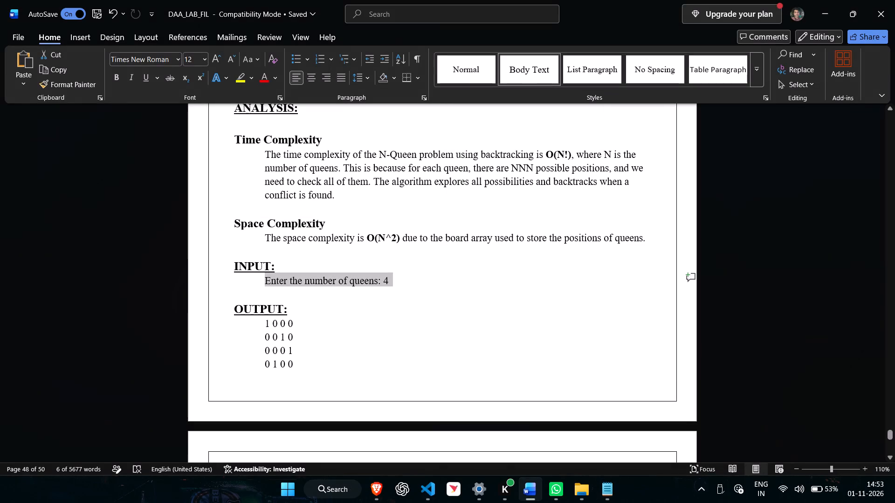
{"action": "key", "text": "ctrl+v"}
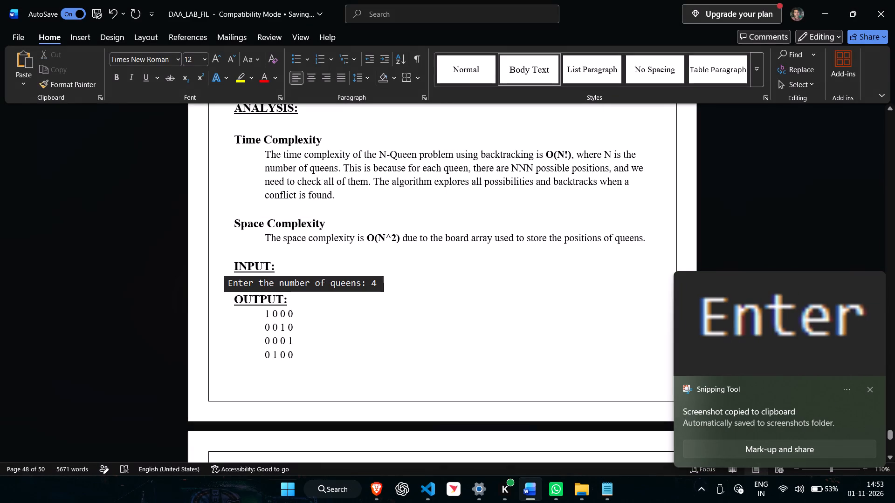
Copy the N-Queen lab's four-row OUTPUT board into Notepad below the number of queens line, separated by a blank line.
{"action": "left_click_drag", "start_coordinate": [263, 312], "coordinate": [309, 354]}
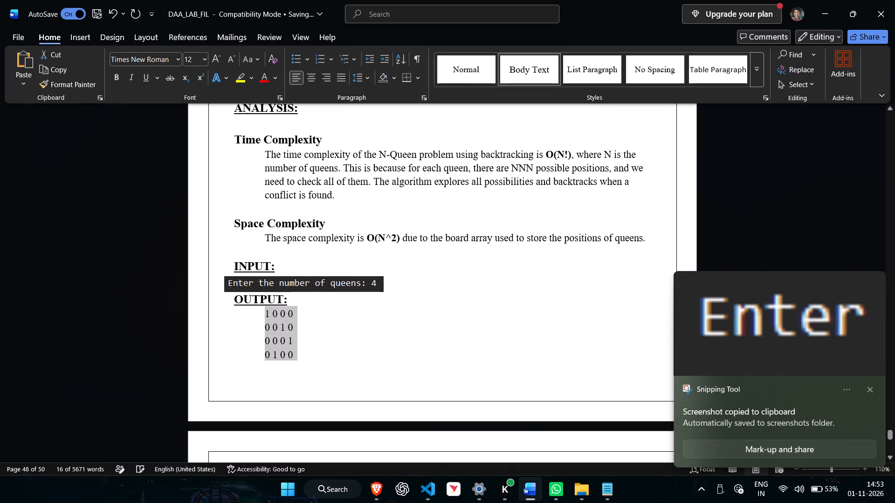
{"action": "key", "text": "ctrl+c"}
{"action": "left_click", "coordinate": [596, 501]}
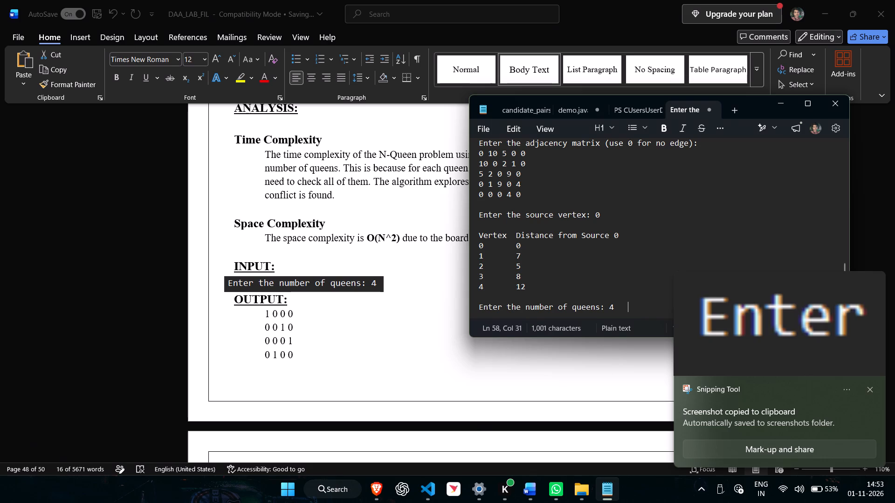
{"action": "key", "text": "Return"}
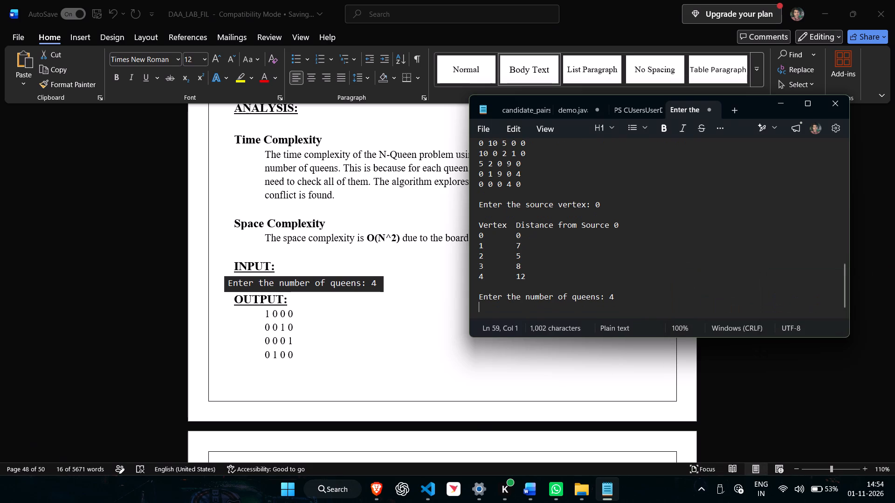
{"action": "key", "text": "Return"}
{"action": "key", "text": "ctrl+v"}
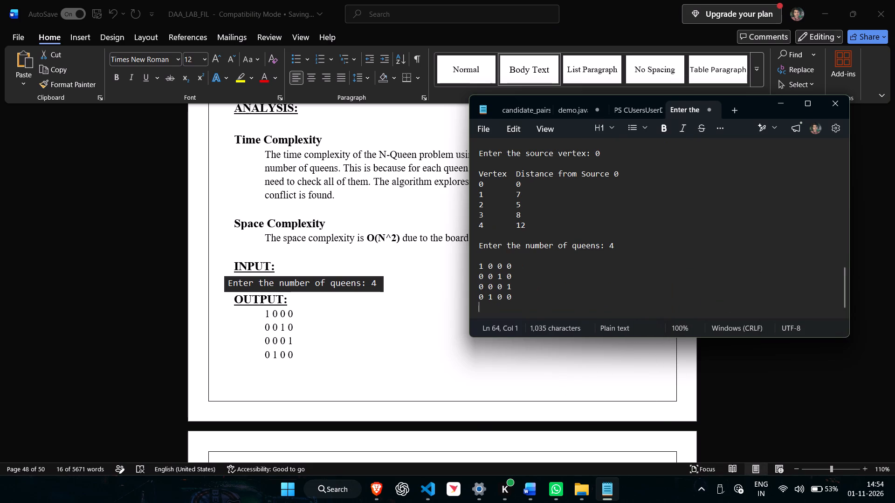
Snip the four-row board in Notepad with Snipping Tool and replace the N-Queen lab's OUTPUT text in Word with the screenshot.
{"action": "key", "text": "Up"}
{"action": "left_click", "coordinate": [560, 207]}
{"action": "key", "text": "Print"}
{"action": "double_click", "coordinate": [453, 261]}
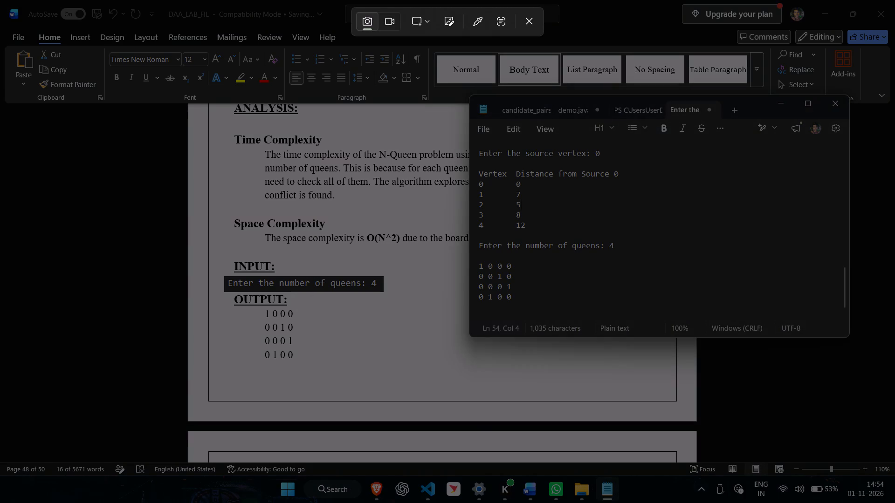
{"action": "left_click_drag", "start_coordinate": [473, 256], "coordinate": [529, 303]}
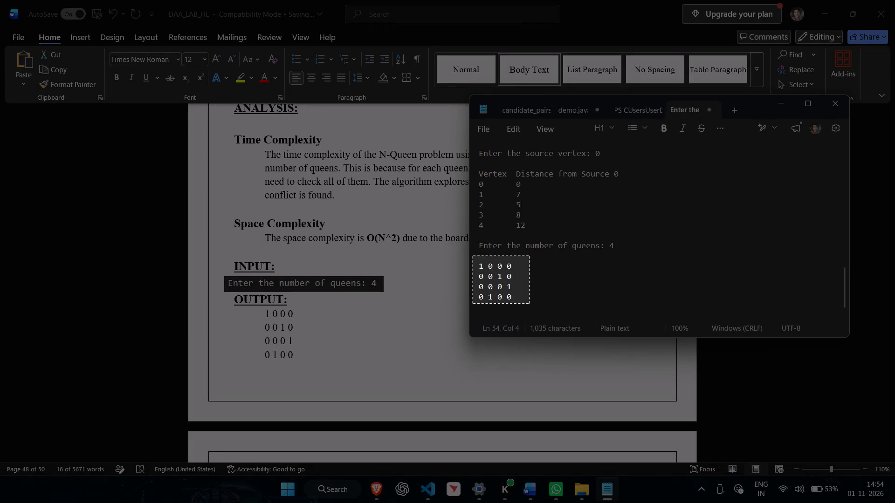
{"action": "left_click_drag", "start_coordinate": [529, 303], "coordinate": [526, 306]}
{"action": "left_click", "coordinate": [295, 333]}
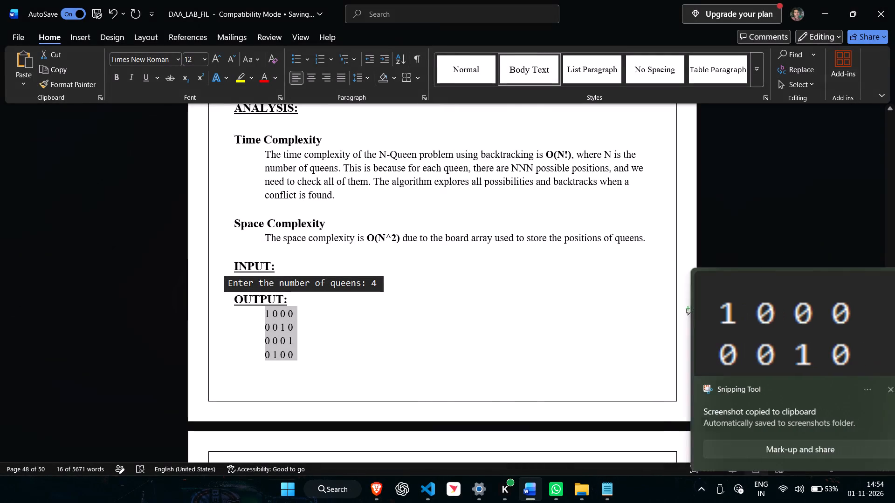
{"action": "key", "text": "ctrl+v"}
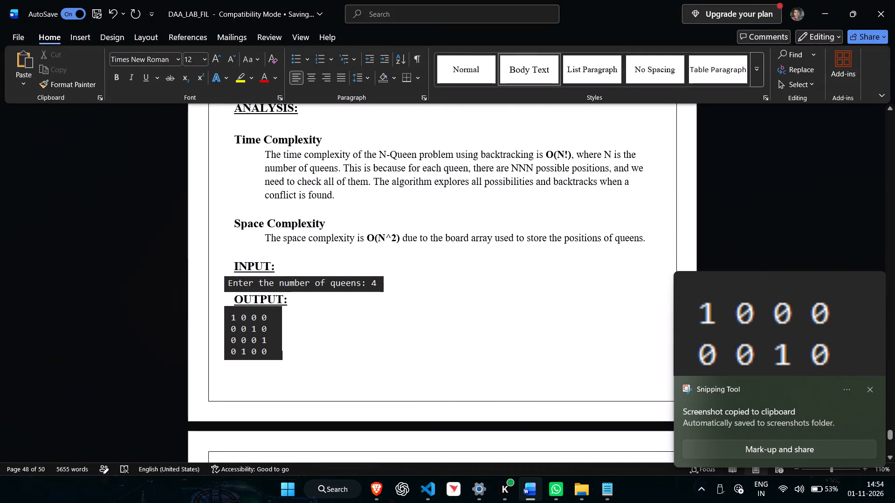
Indent the N-Queen lab's OUTPUT and INPUT screenshots with three spaces each so they line up with their headings.
{"action": "left_click", "coordinate": [303, 339]}
{"action": "key", "text": "Home"}
{"action": "key", "text": "space"}
{"action": "key", "text": "space"}
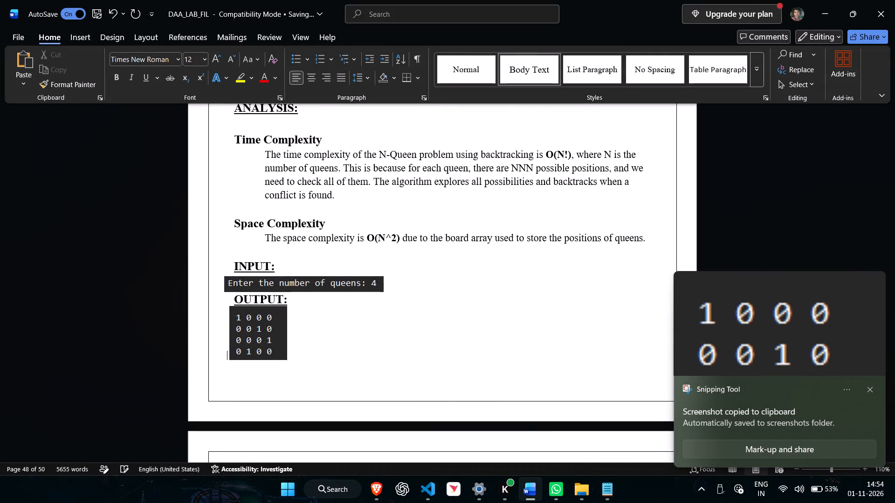
{"action": "key", "text": "space"}
{"action": "key", "text": "Up"}
{"action": "key", "text": "Up"}
{"action": "key", "text": "Left"}
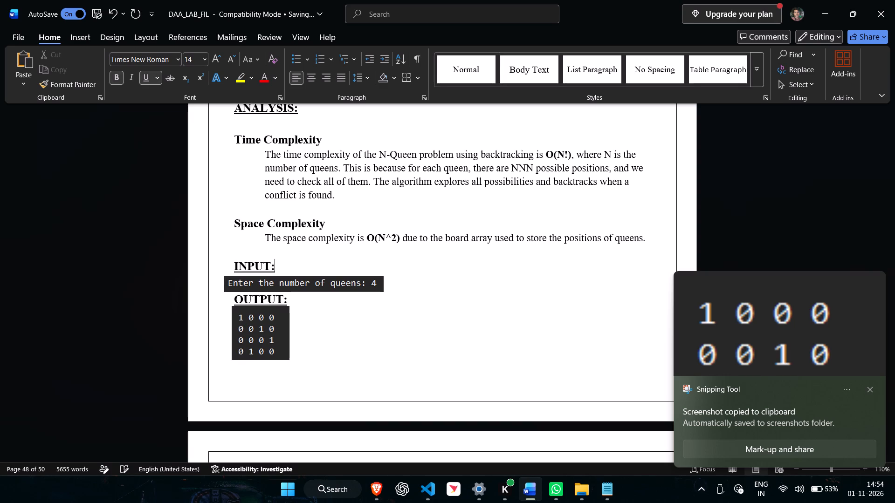
{"action": "key", "text": "Down"}
{"action": "key", "text": "space"}
{"action": "key", "text": "space"}
{"action": "key", "text": "space"}
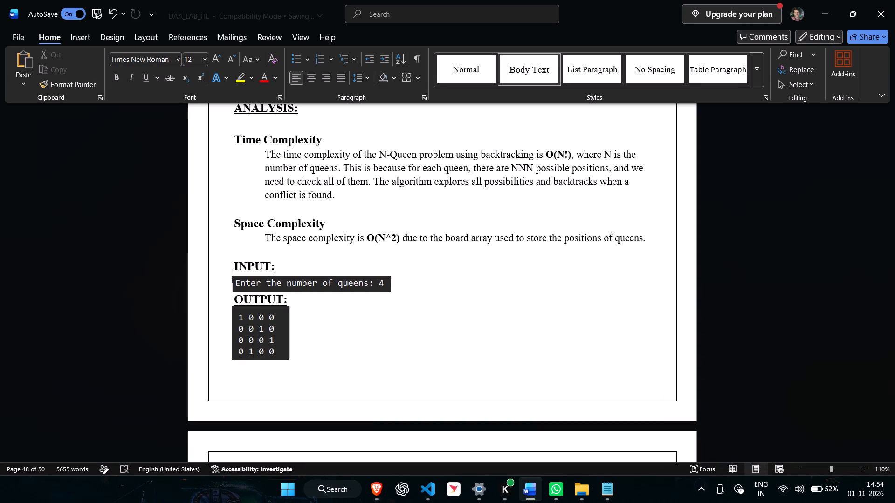
Copy the Sum of Subset lab's three INPUT lines from Word into Notepad, below the N-Queen board after a blank line.
{"action": "scroll", "coordinate": [304, 339], "scroll_direction": "down", "scroll_amount": 6}
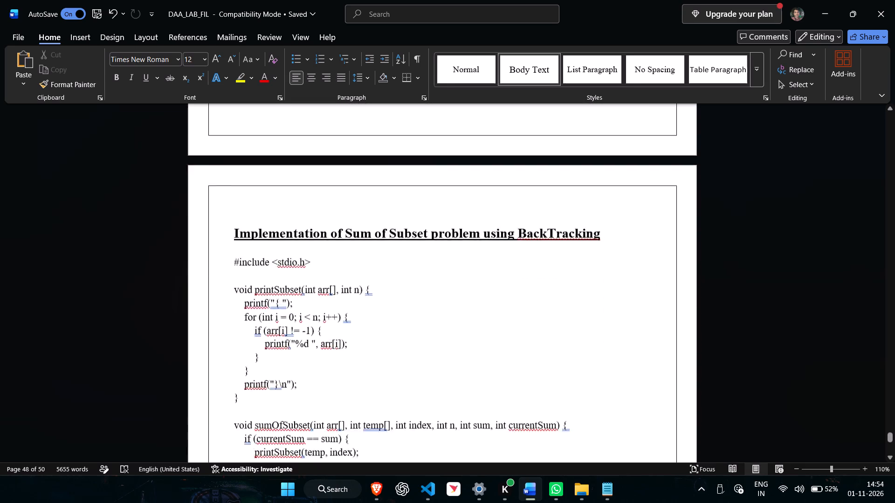
{"action": "scroll", "coordinate": [331, 356], "scroll_direction": "down", "scroll_amount": 8}
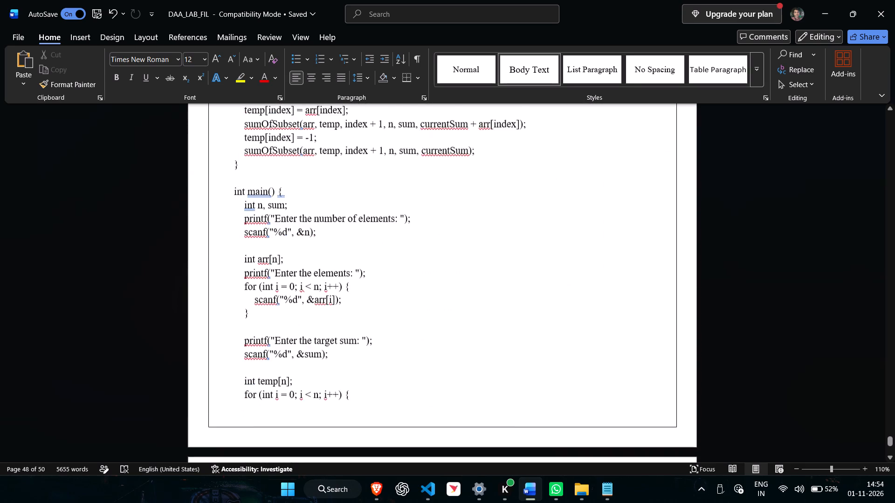
{"action": "scroll", "coordinate": [331, 356], "scroll_direction": "down", "scroll_amount": 11}
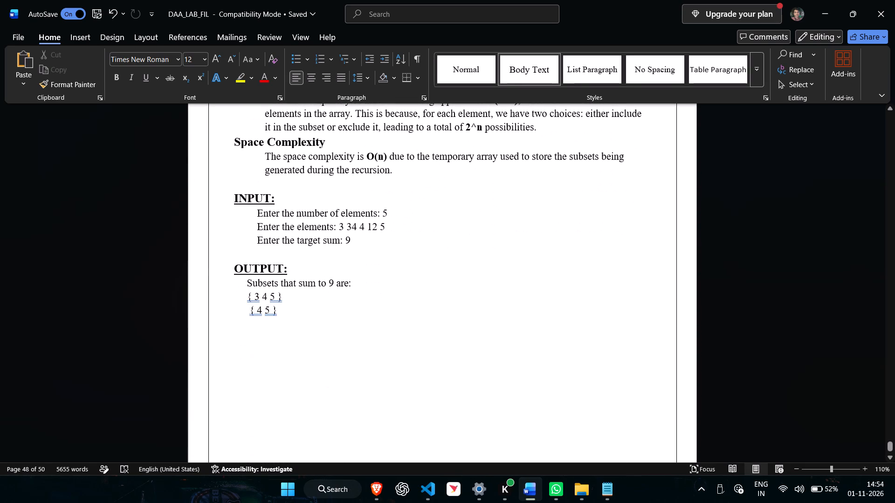
{"action": "left_click_drag", "start_coordinate": [255, 210], "coordinate": [372, 252]}
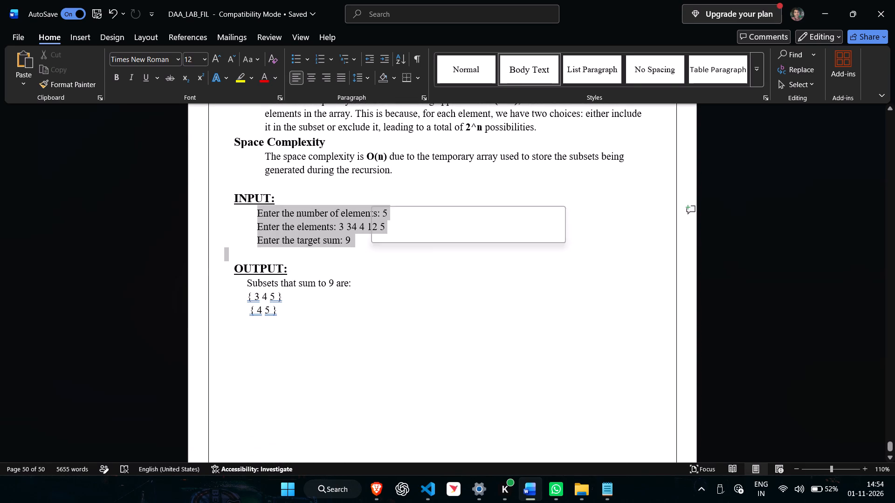
{"action": "left_click", "coordinate": [372, 244]}
{"action": "left_click_drag", "start_coordinate": [255, 209], "coordinate": [388, 238]}
{"action": "key", "text": "ctrl+c"}
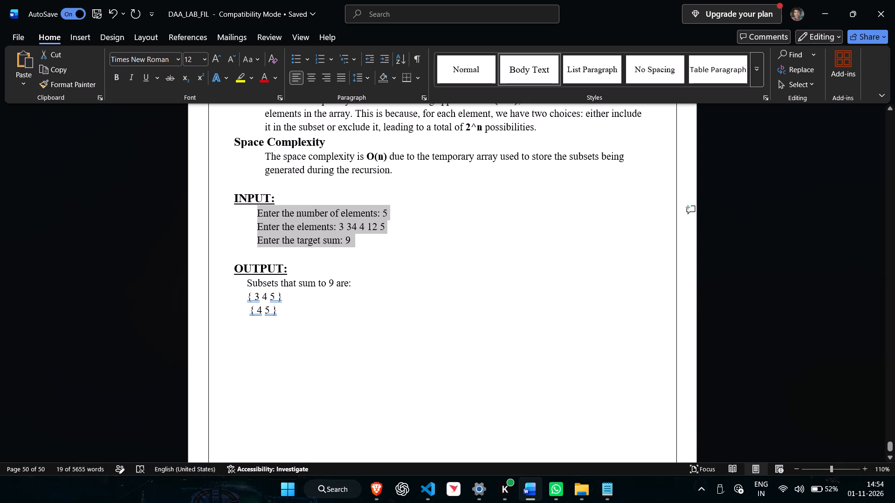
{"action": "left_click", "coordinate": [600, 493]}
{"action": "left_click", "coordinate": [544, 291]}
{"action": "scroll", "coordinate": [544, 291], "scroll_direction": "down", "scroll_amount": 3}
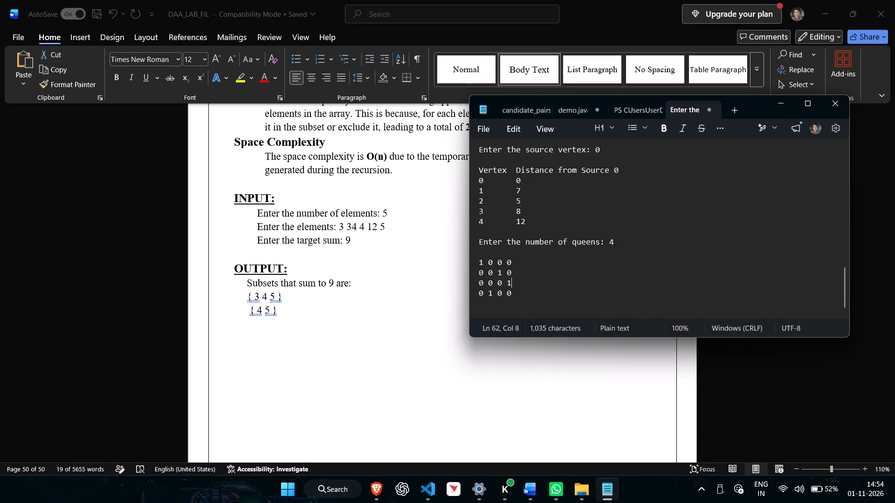
{"action": "key", "text": "Down"}
{"action": "key", "text": "Down"}
{"action": "key", "text": "Down"}
{"action": "key", "text": "Down"}
{"action": "key", "text": "ctrl+v"}
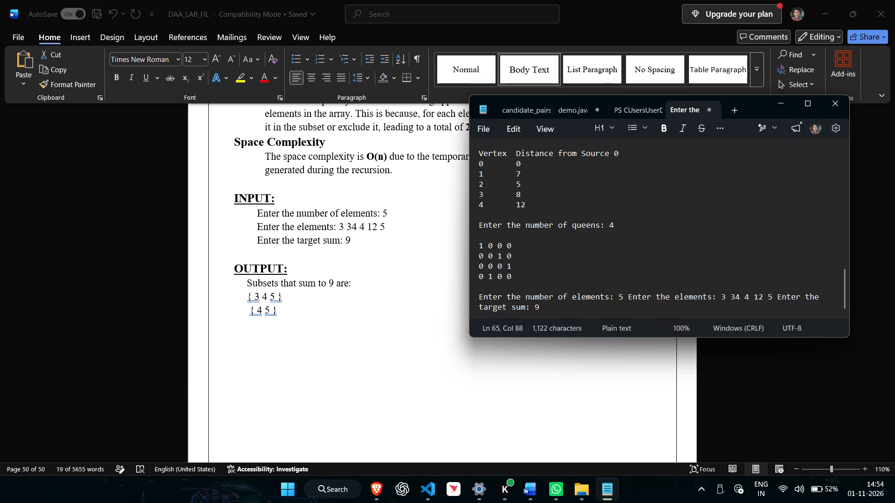
Split the pasted Sum of Subset input in Notepad into separate lines for the number of elements, the elements, and the target sum.
{"action": "left_click", "coordinate": [618, 294]}
{"action": "key", "text": "Return"}
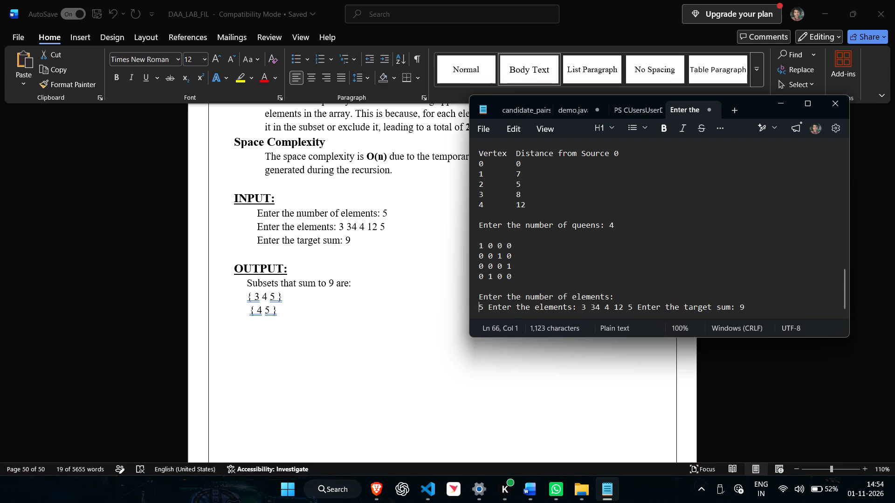
{"action": "key", "text": "BackSpace"}
{"action": "key", "text": "Right"}
{"action": "key", "text": "Right"}
{"action": "key", "text": "Return"}
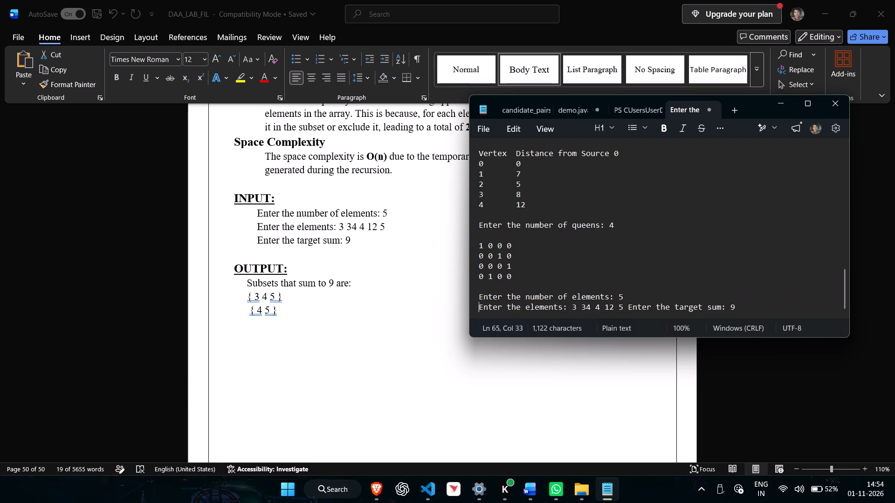
{"action": "key", "text": "Right"}
{"action": "key", "text": "Right"}
{"action": "key", "text": "Right"}
{"action": "key", "text": "Right"}
{"action": "key", "text": "Right"}
{"action": "key", "text": "Right"}
{"action": "key", "text": "Right"}
{"action": "key", "text": "Right"}
{"action": "key", "text": "Right"}
{"action": "key", "text": "Right"}
{"action": "key", "text": "Right"}
{"action": "key", "text": "Right"}
{"action": "key", "text": "Right"}
{"action": "key", "text": "Right"}
{"action": "key", "text": "Right"}
{"action": "key", "text": "Right"}
{"action": "key", "text": "Right"}
{"action": "key", "text": "Right"}
{"action": "key", "text": "Right"}
{"action": "key", "text": "Right"}
{"action": "key", "text": "Right"}
{"action": "key", "text": "Right"}
{"action": "key", "text": "Right"}
{"action": "key", "text": "Left"}
{"action": "key", "text": "Return"}
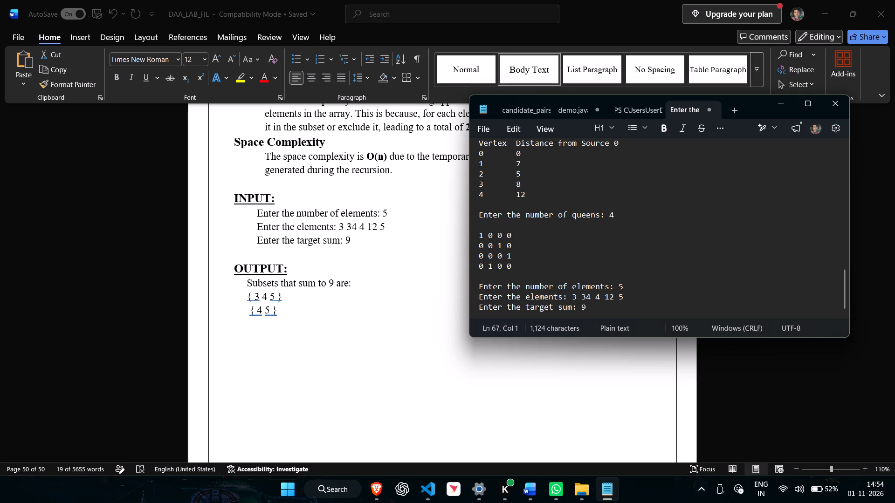
Snip the three Sum of Subset input lines in Notepad and replace the lab's INPUT text in Word with the screenshot.
{"action": "key", "text": "Print"}
{"action": "left_click", "coordinate": [679, 242]}
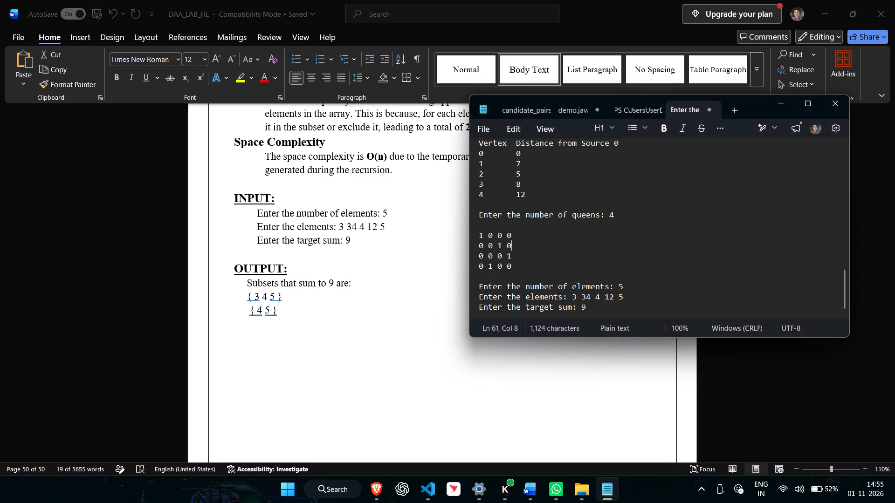
{"action": "left_click", "coordinate": [629, 189]}
{"action": "key", "text": "Print"}
{"action": "double_click", "coordinate": [507, 269]}
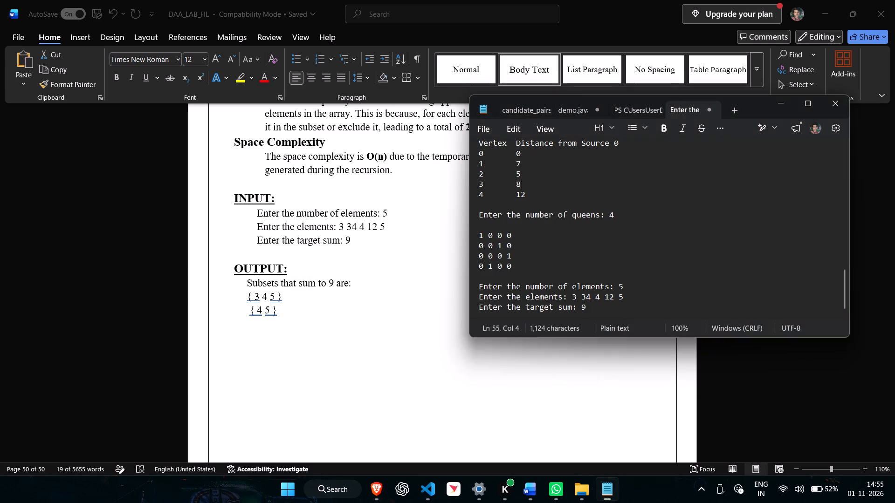
{"action": "left_click_drag", "start_coordinate": [471, 279], "coordinate": [605, 311]}
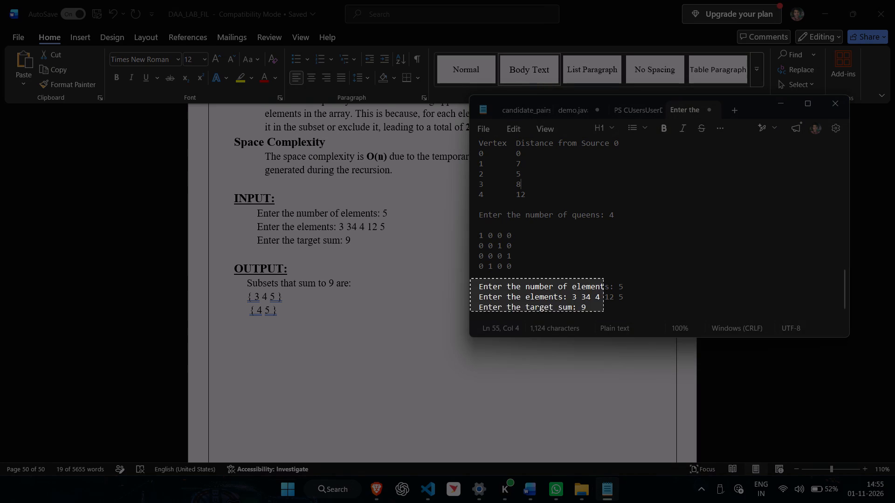
{"action": "left_click_drag", "start_coordinate": [605, 311], "coordinate": [642, 310]}
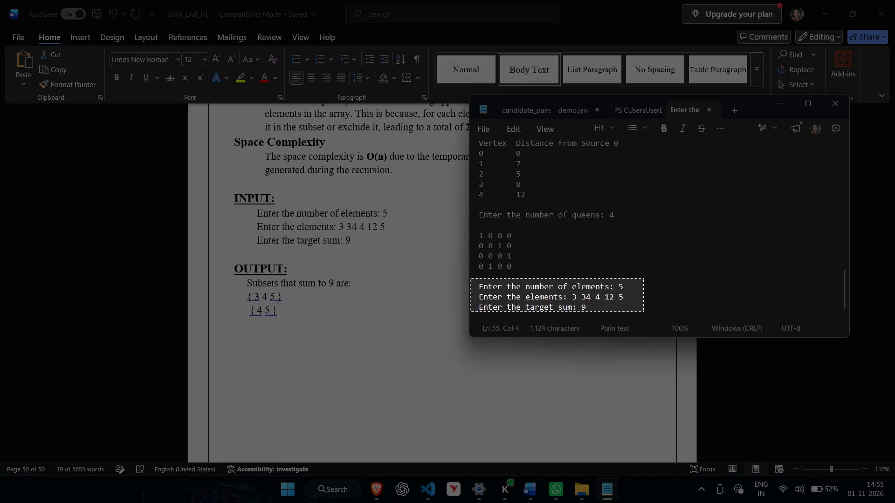
{"action": "left_click_drag", "start_coordinate": [642, 310], "coordinate": [644, 312]}
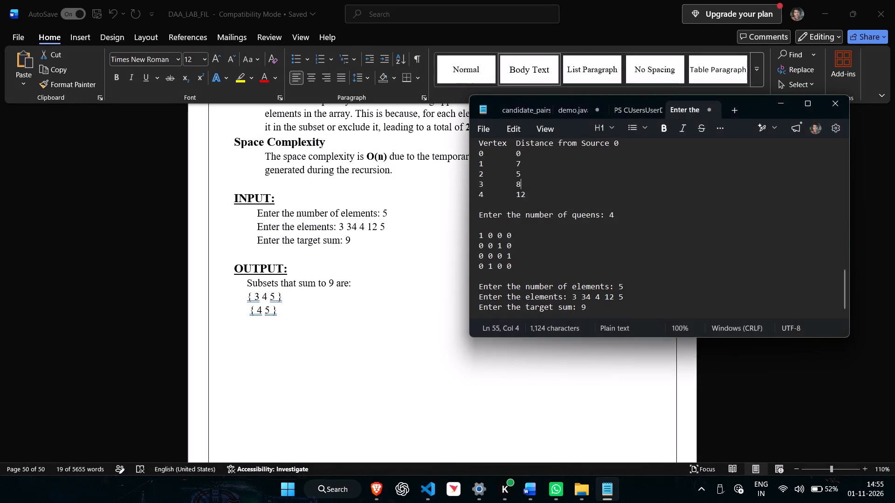
{"action": "left_click", "coordinate": [316, 235]}
{"action": "key", "text": "ctrl+v"}
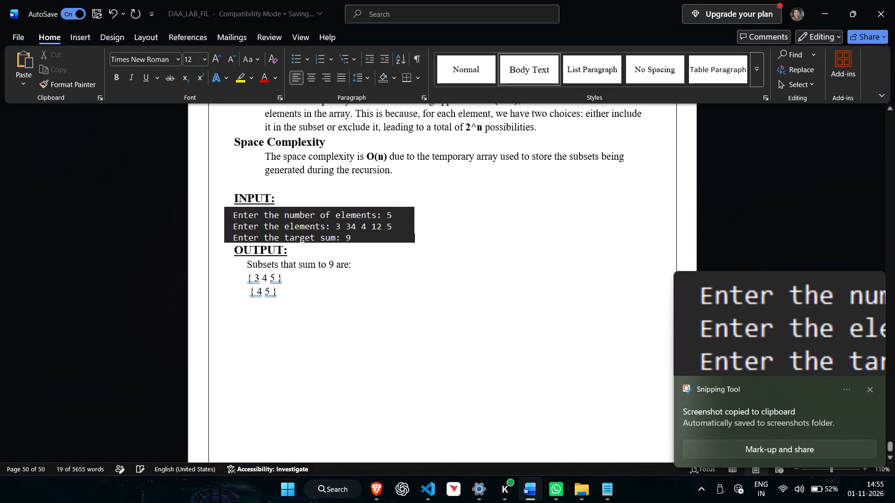
Indent the Sum of Subset INPUT screenshot with four spaces so it lines up with its heading.
{"action": "left_click", "coordinate": [221, 226]}
{"action": "key", "text": "space"}
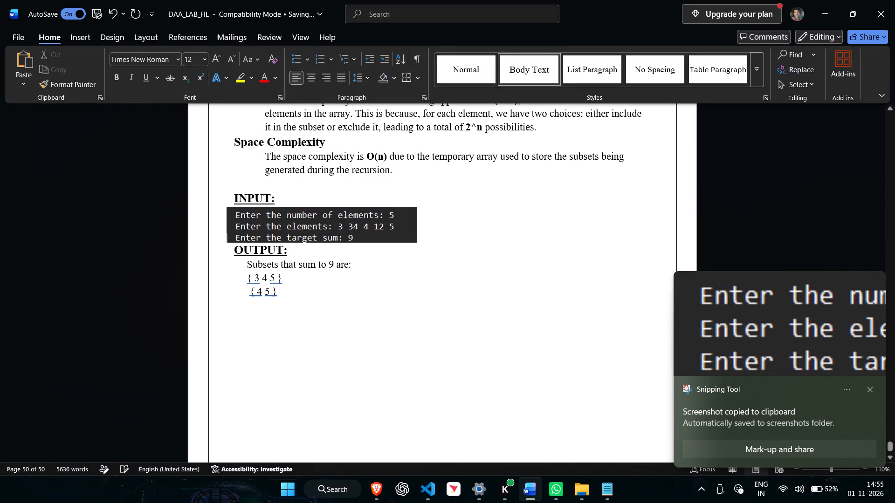
{"action": "key", "text": "space"}
{"action": "key", "text": "space"}
{"action": "key", "text": "space"}
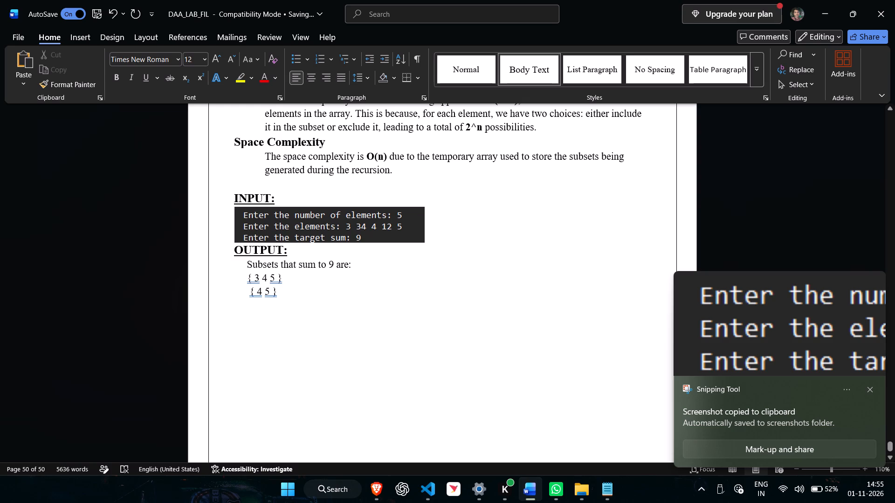
Copy the Sum of Subset lab's three OUTPUT lines from Word into Notepad, below the target sum line after a blank line.
{"action": "left_click_drag", "start_coordinate": [246, 264], "coordinate": [295, 290]}
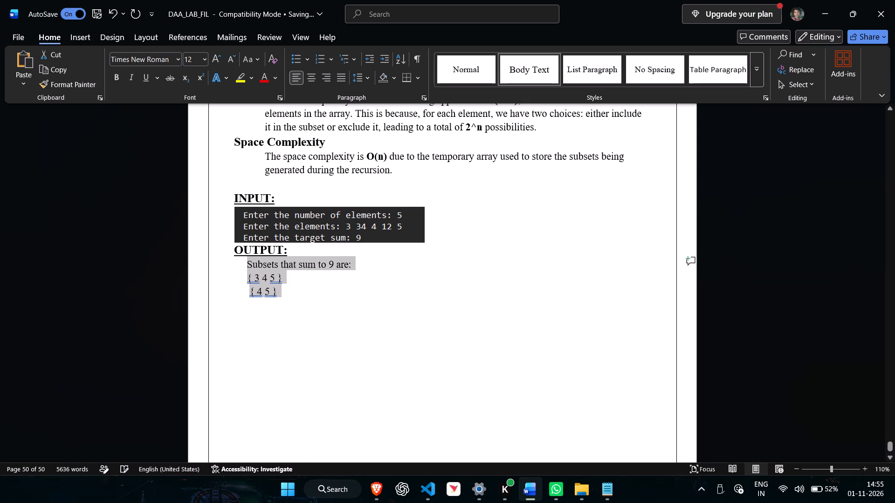
{"action": "key", "text": "ctrl+c"}
{"action": "left_click", "coordinate": [605, 483]}
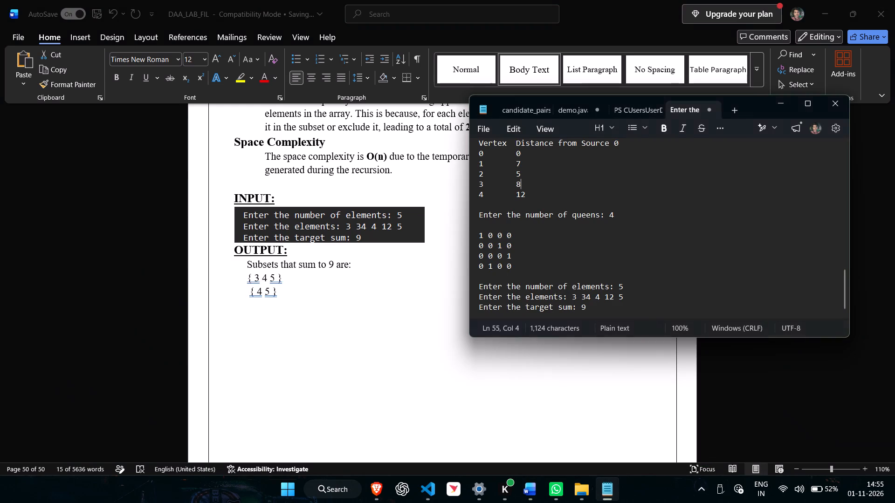
{"action": "left_click", "coordinate": [606, 303]}
{"action": "key", "text": "Return"}
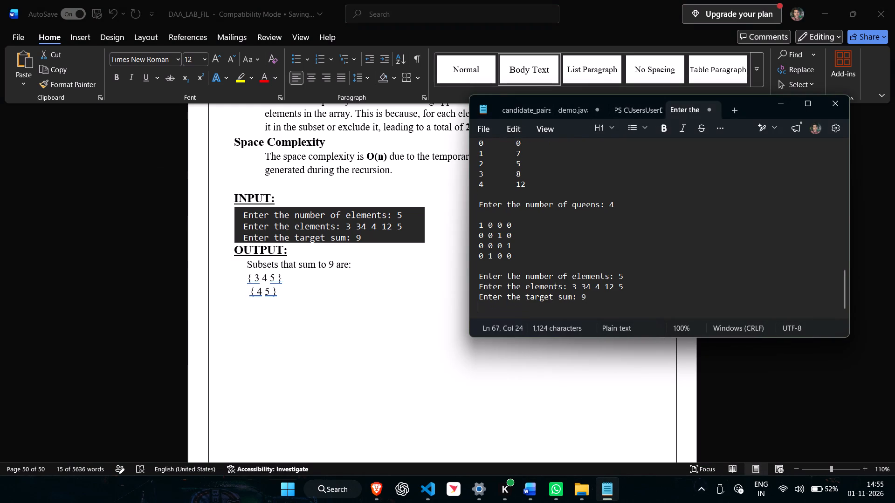
{"action": "key", "text": "Return"}
{"action": "key", "text": "ctrl+v"}
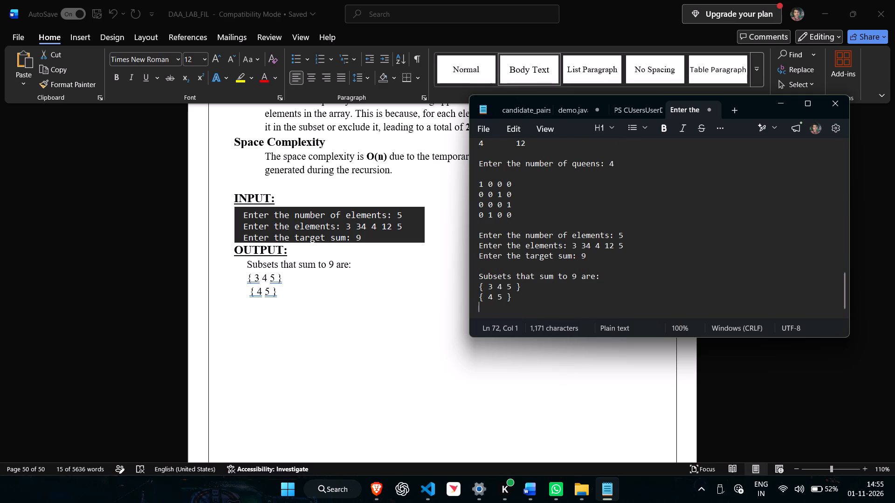
Snip the three subset result lines in Notepad and replace the Sum of Subset lab's OUTPUT text in Word with the screenshot.
{"action": "left_click", "coordinate": [673, 170]}
{"action": "key", "text": "Print"}
{"action": "double_click", "coordinate": [529, 264]}
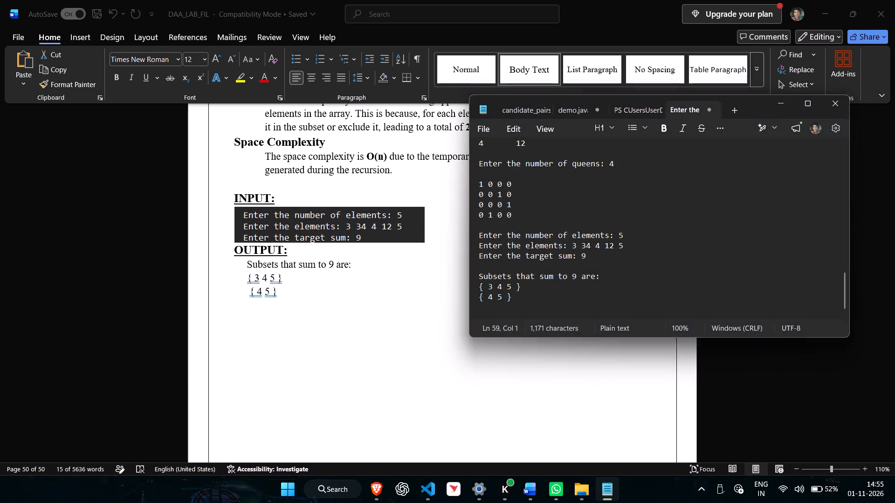
{"action": "left_click_drag", "start_coordinate": [473, 266], "coordinate": [619, 306]}
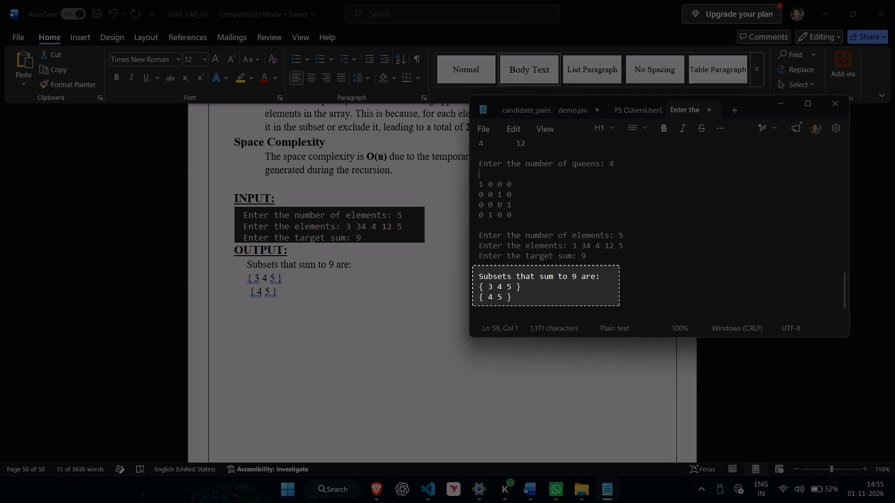
{"action": "left_click_drag", "start_coordinate": [619, 306], "coordinate": [620, 306]}
{"action": "left_click", "coordinate": [309, 256]}
{"action": "key", "text": "ctrl+v"}
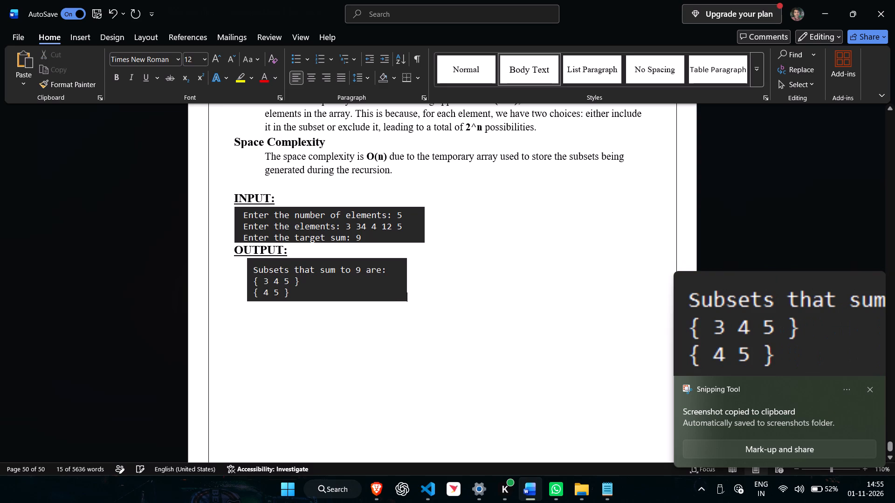
Replace the indentation before the Sum of Subset OUTPUT screenshot with three spaces to line it up with its heading.
{"action": "left_click", "coordinate": [243, 277]}
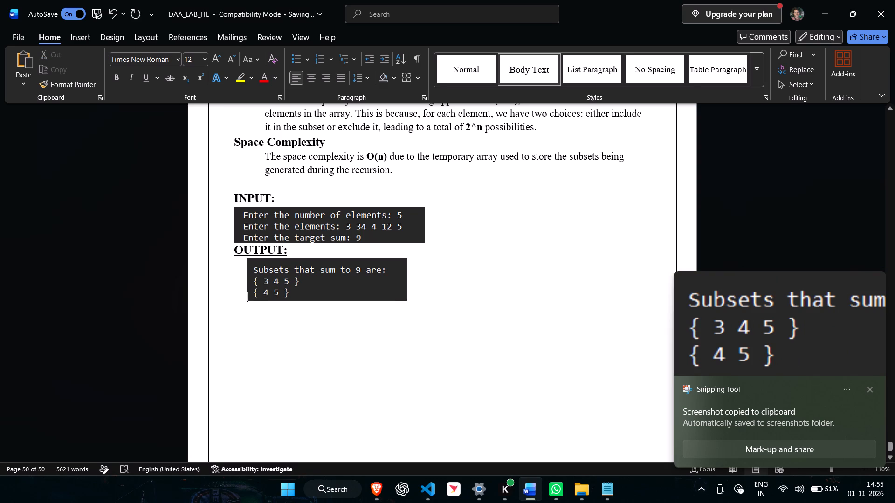
{"action": "key", "text": "BackSpace"}
{"action": "key", "text": "space"}
{"action": "key", "text": "space"}
{"action": "key", "text": "space"}
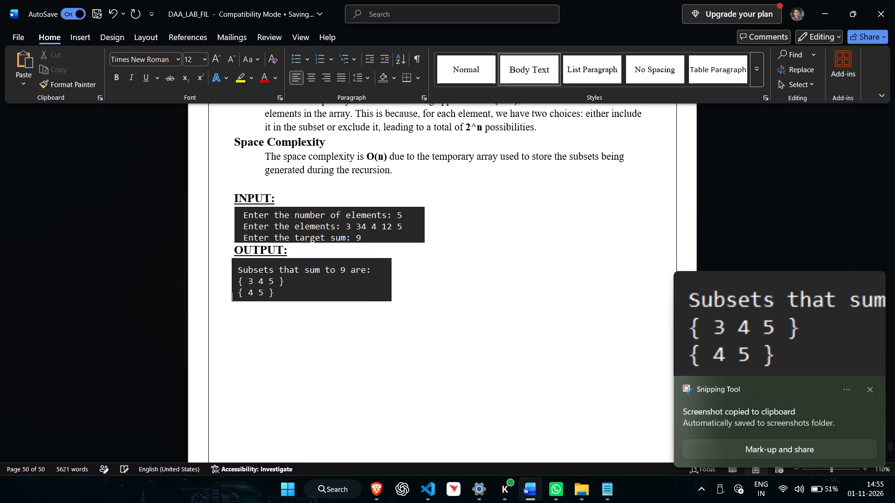
{"action": "key", "text": "space"}
{"action": "key", "text": "BackSpace"}
Look back over the last lab pages and save the DAA lab file.
{"action": "scroll", "coordinate": [475, 265], "scroll_direction": "down", "scroll_amount": 18}
{"action": "scroll", "coordinate": [495, 274], "scroll_direction": "up", "scroll_amount": 12}
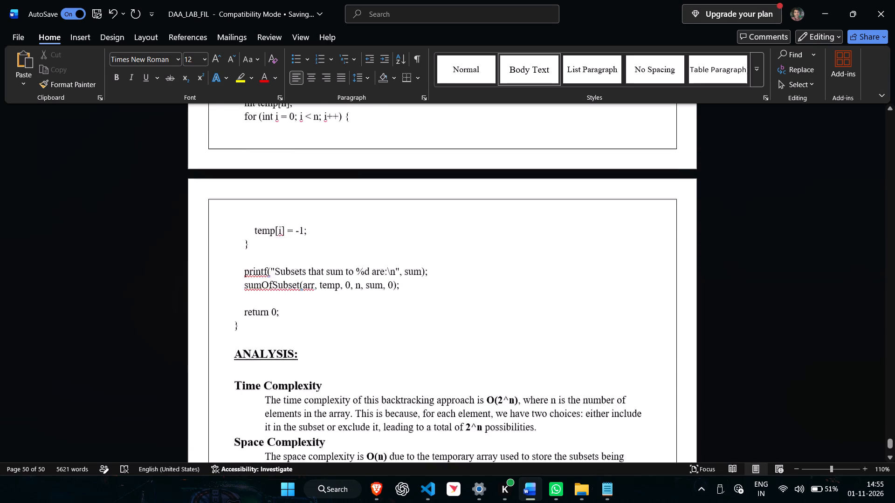
{"action": "scroll", "coordinate": [496, 274], "scroll_direction": "up", "scroll_amount": 20}
{"action": "scroll", "coordinate": [496, 274], "scroll_direction": "up", "scroll_amount": 14}
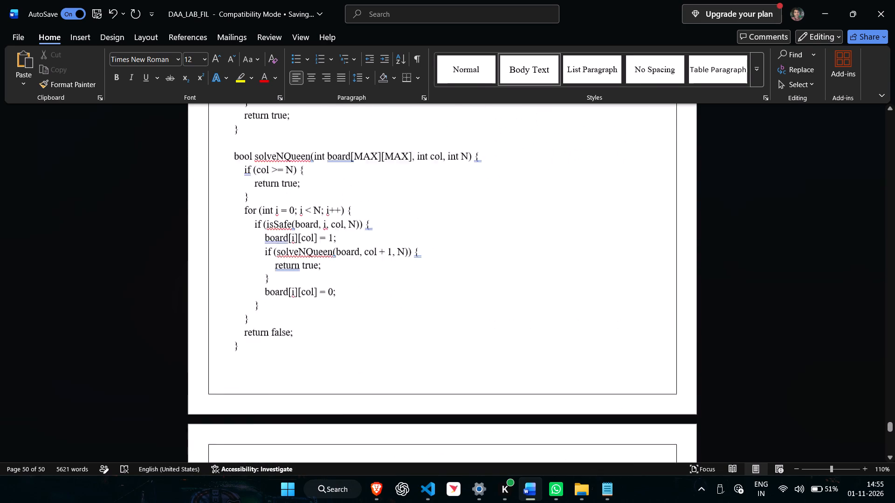
{"action": "scroll", "coordinate": [496, 274], "scroll_direction": "up", "scroll_amount": 1}
{"action": "key", "text": "ctrl+s"}
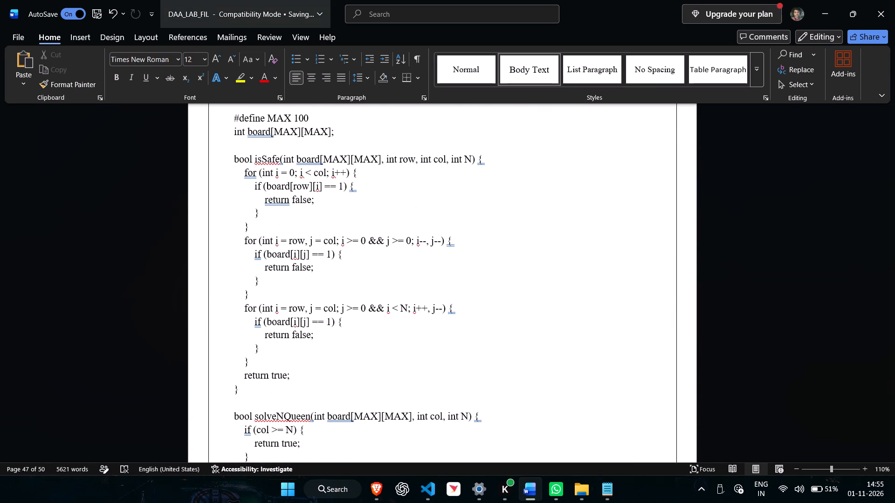
Open the personal OneDrive folder in a new File Explorer window and close the lab file in Word.
{"action": "left_click", "coordinate": [585, 490]}
{"action": "key", "text": "super+e"}
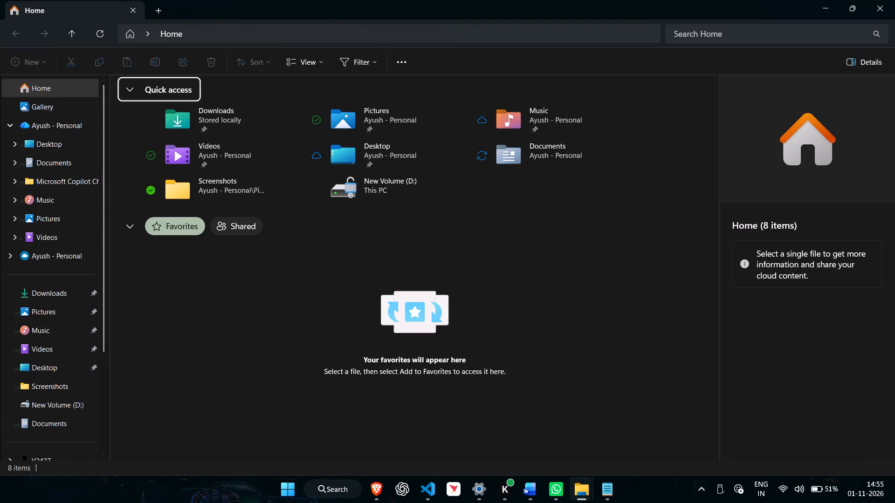
{"action": "left_click", "coordinate": [54, 134]}
{"action": "left_click", "coordinate": [533, 502]}
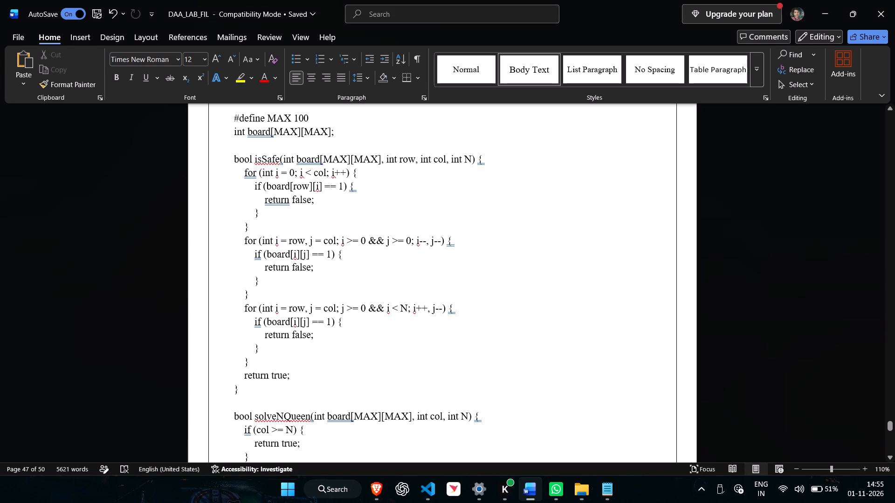
{"action": "left_click", "coordinate": [894, 0]}
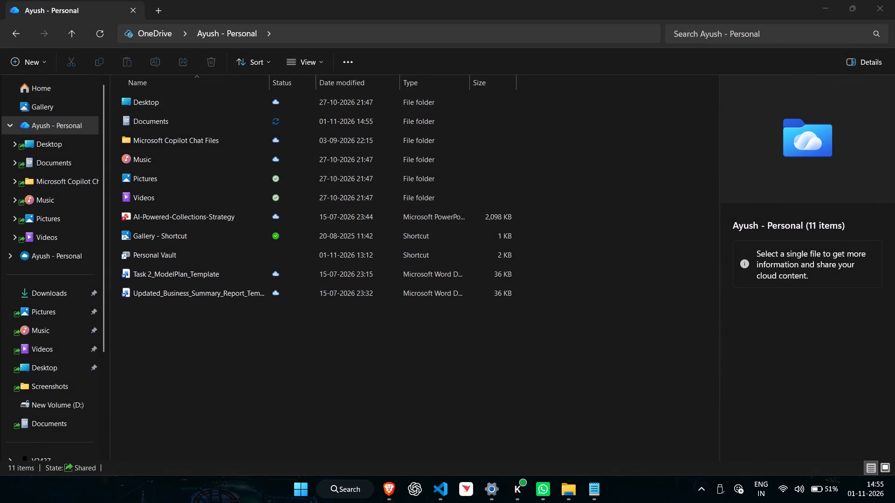
Copy the DAA_LAB_FIL Word document from the OneDrive Documents folder and switch to the DAA File folder on drive D.
{"action": "double_click", "coordinate": [233, 121]}
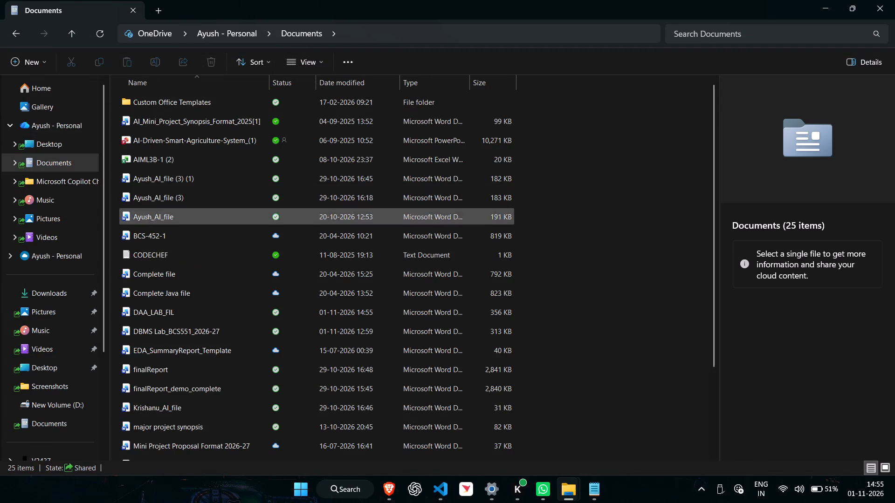
{"action": "left_click", "coordinate": [191, 317]}
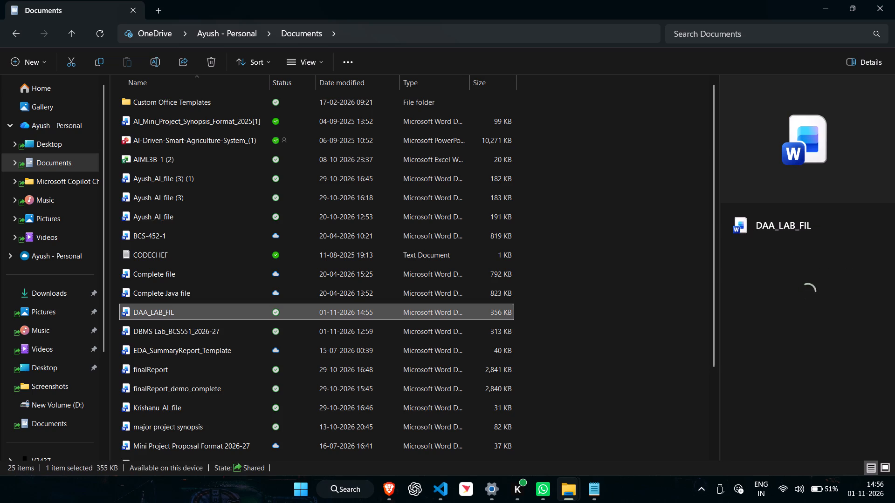
{"action": "key", "text": "ctrl+c"}
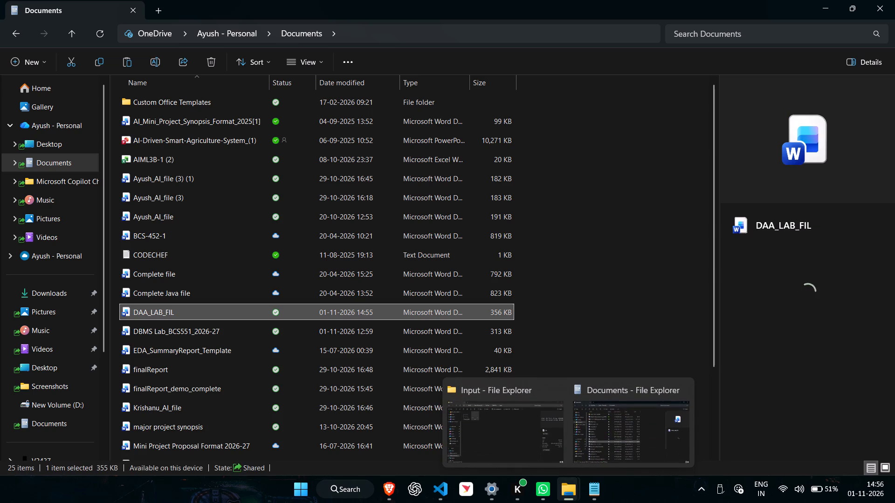
{"action": "left_click", "coordinate": [509, 446]}
{"action": "key", "text": "alt+Up"}
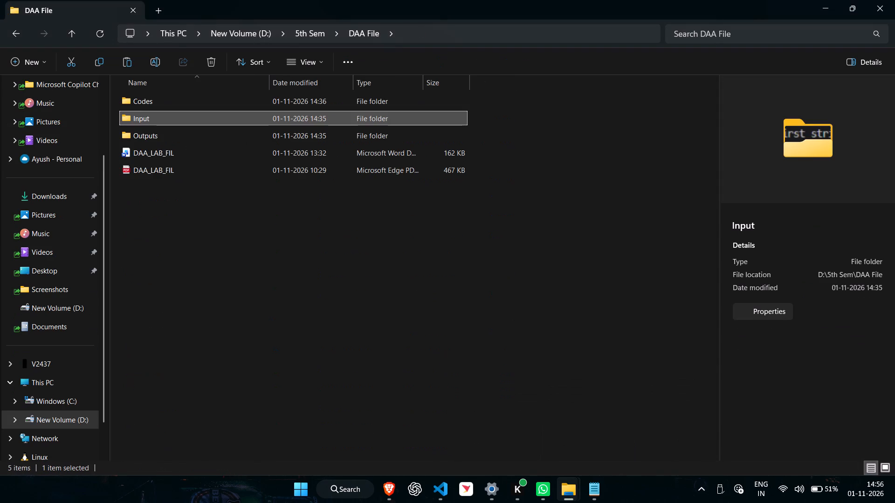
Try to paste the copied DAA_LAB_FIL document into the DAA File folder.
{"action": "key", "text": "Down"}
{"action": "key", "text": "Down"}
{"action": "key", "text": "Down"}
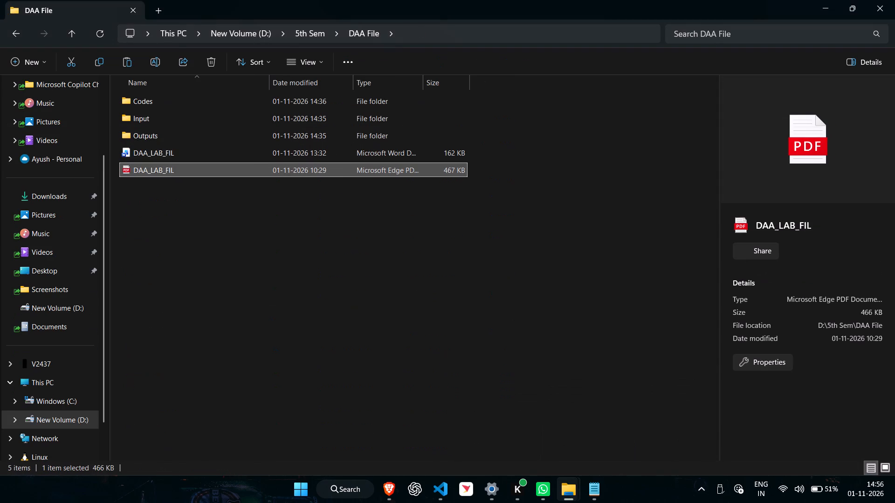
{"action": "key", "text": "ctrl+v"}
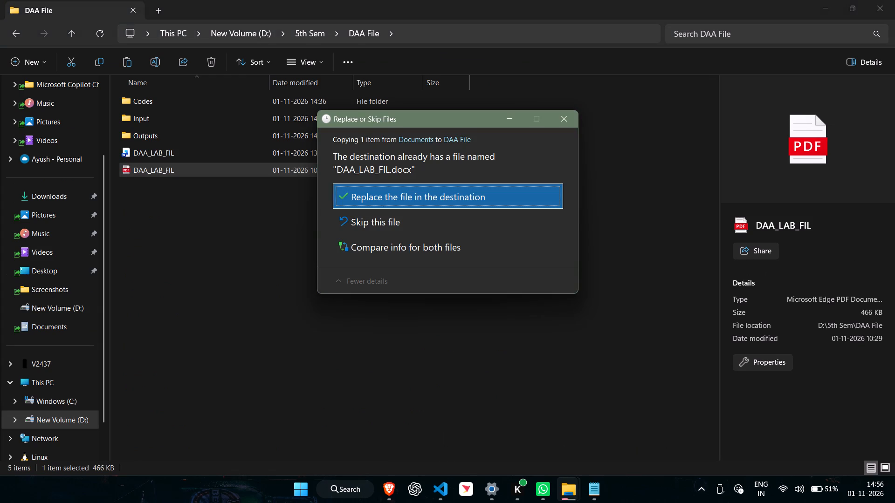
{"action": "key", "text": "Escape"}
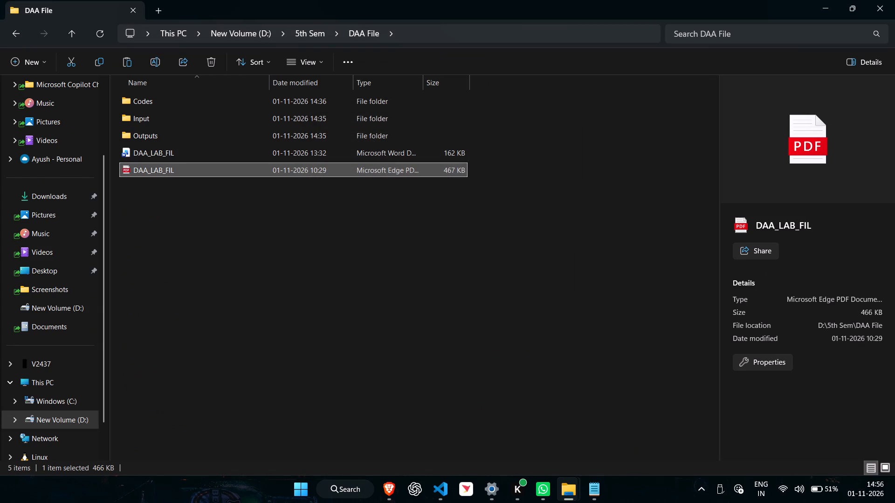
Paste the copied DAA_LAB_FIL document into the parent 5th Sem folder.
{"action": "key", "text": "alt+Up"}
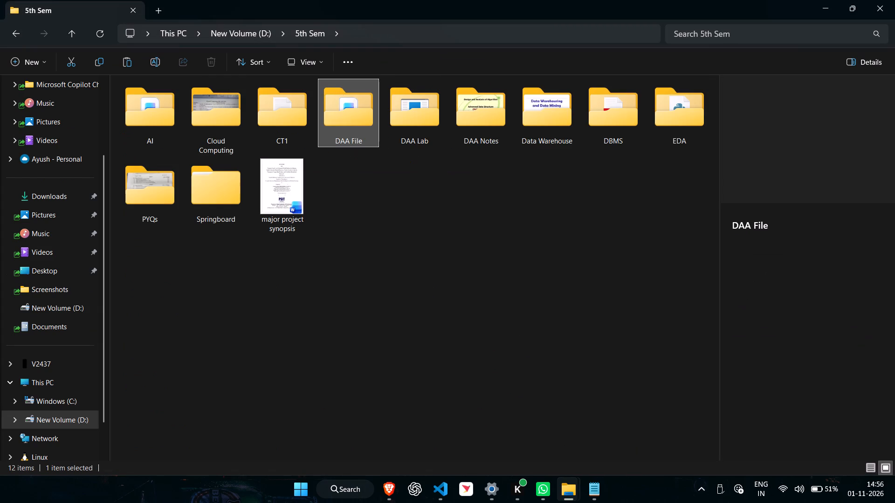
{"action": "left_click", "coordinate": [395, 219]}
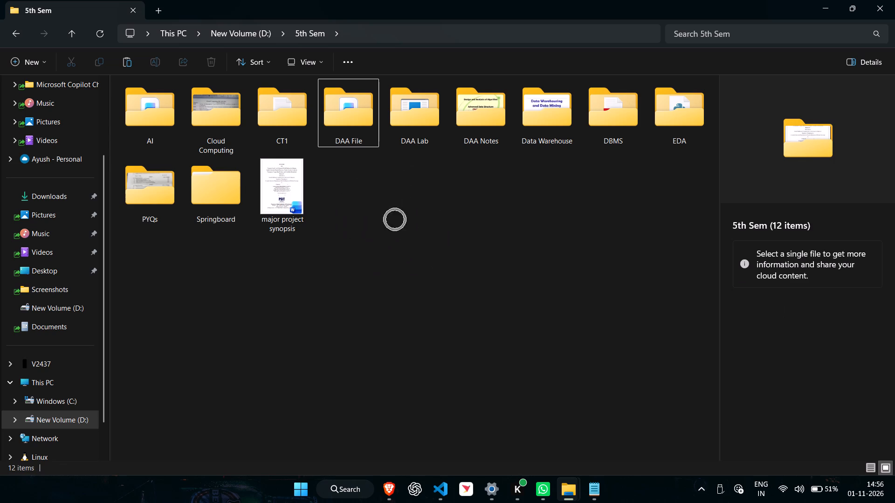
{"action": "key", "text": "ctrl+v"}
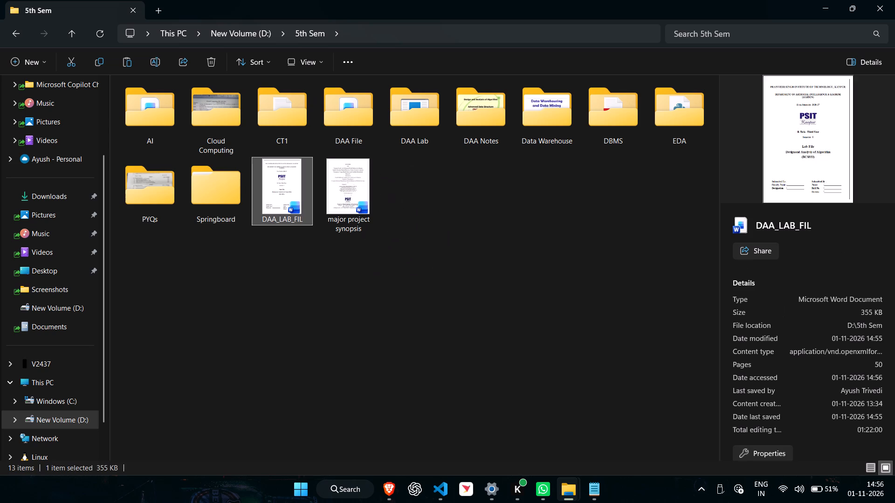
Rename the pasted Word document in the 5th Sem folder as DAA_LAB_FIL_AYUSH.
{"action": "key", "text": "F2"}
{"action": "key", "text": "Right"}
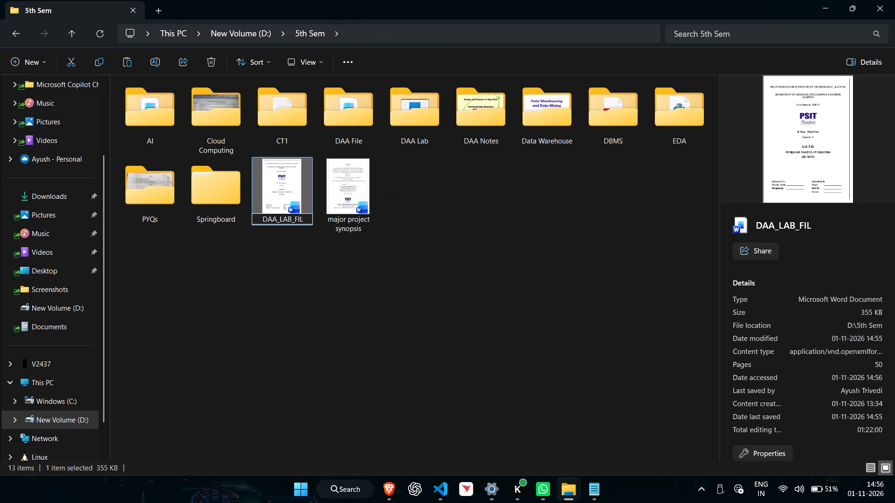
{"action": "key", "text": "Right"}
{"action": "key", "text": "Right"}
{"action": "key", "text": "Right"}
{"action": "type", "text": "_AYUSH"}
{"action": "key", "text": "Return"}
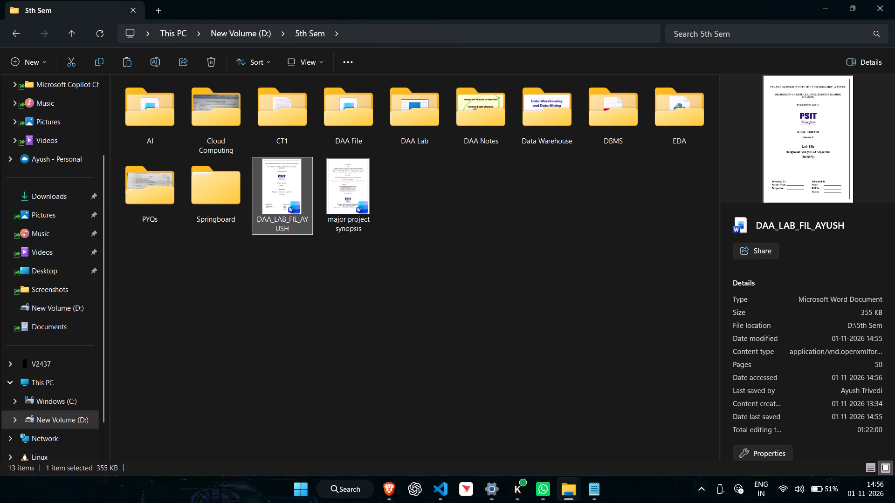
Copy the DAA_LAB_FIL_AYUSH document from the 5th Sem folder into its DAA File subfolder.
{"action": "key", "text": "ctrl+c"}
{"action": "key", "text": "Up"}
{"action": "key", "text": "Right"}
{"action": "key", "text": "Right"}
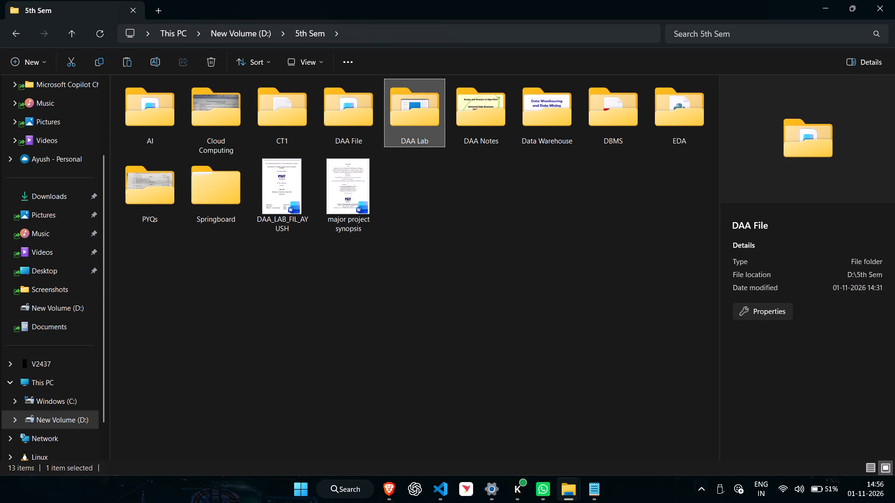
{"action": "key", "text": "Left"}
{"action": "key", "text": "Return"}
{"action": "key", "text": "ctrl+v"}
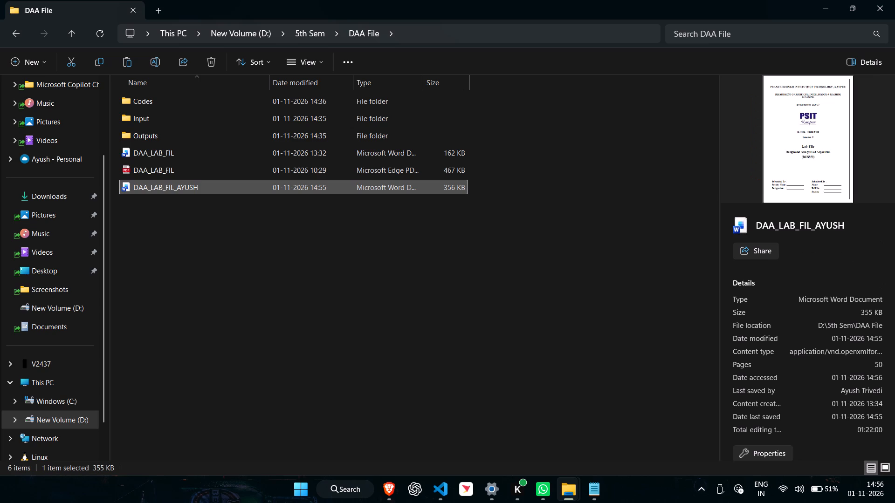
Open the DAA_LAB_FIL_AYUSH document from the DAA File folder in Word.
{"action": "double_click", "coordinate": [210, 185]}
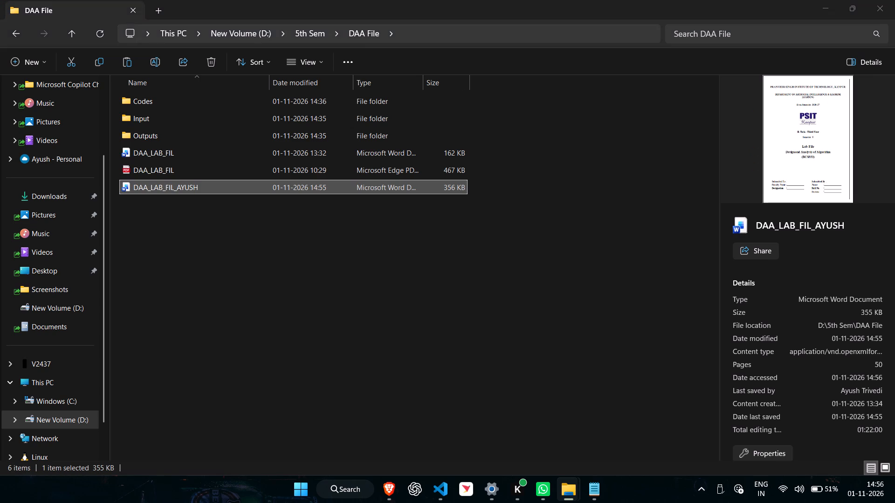
Replace the blank Faculty Name line under Submitted To on the cover page with the faculty member's name.
{"action": "scroll", "coordinate": [503, 253], "scroll_direction": "down", "scroll_amount": 4}
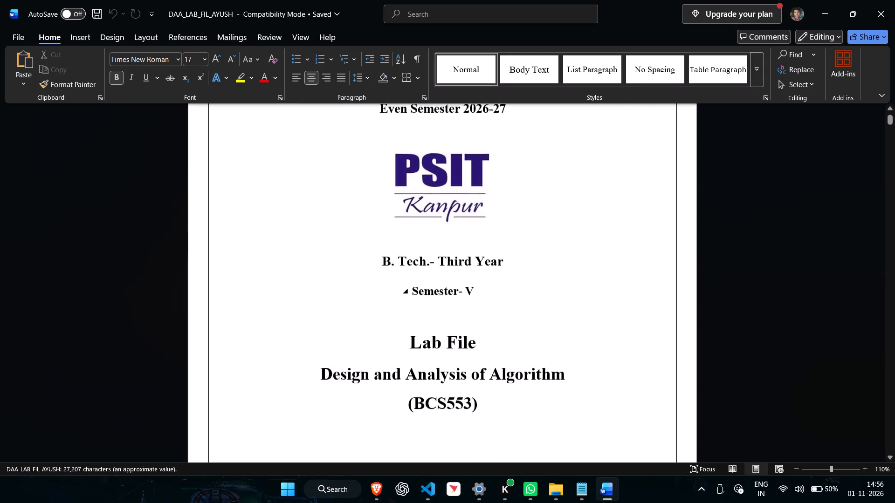
{"action": "scroll", "coordinate": [499, 237], "scroll_direction": "down", "scroll_amount": 4}
{"action": "left_click", "coordinate": [424, 324]}
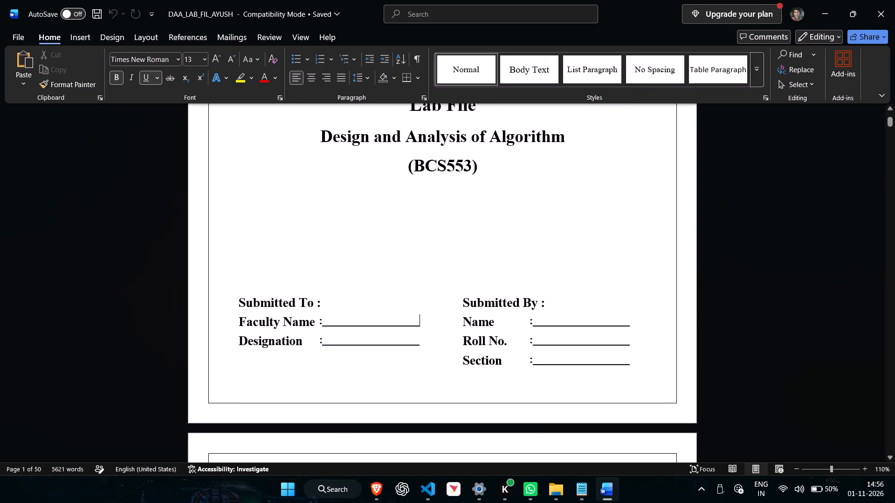
{"action": "key", "text": "ctrl+BackSpace"}
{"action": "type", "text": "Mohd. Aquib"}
Pad the space after the faculty name so the Name label lines up again under Submitted By.
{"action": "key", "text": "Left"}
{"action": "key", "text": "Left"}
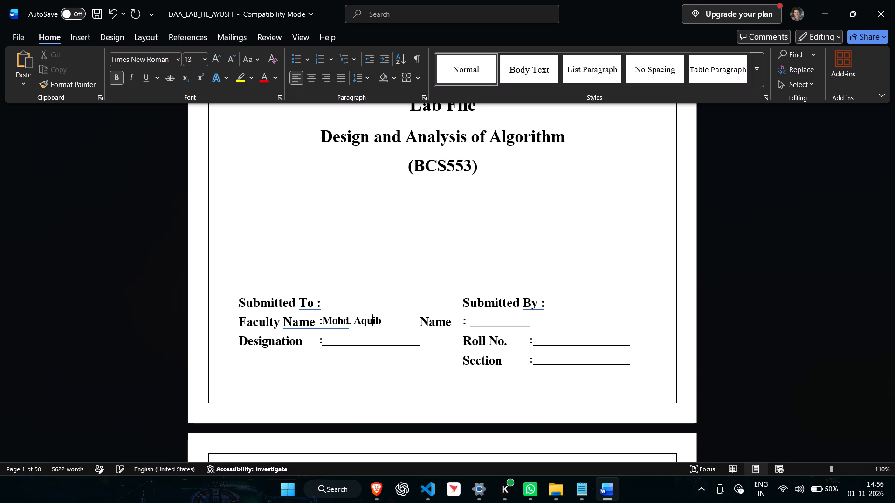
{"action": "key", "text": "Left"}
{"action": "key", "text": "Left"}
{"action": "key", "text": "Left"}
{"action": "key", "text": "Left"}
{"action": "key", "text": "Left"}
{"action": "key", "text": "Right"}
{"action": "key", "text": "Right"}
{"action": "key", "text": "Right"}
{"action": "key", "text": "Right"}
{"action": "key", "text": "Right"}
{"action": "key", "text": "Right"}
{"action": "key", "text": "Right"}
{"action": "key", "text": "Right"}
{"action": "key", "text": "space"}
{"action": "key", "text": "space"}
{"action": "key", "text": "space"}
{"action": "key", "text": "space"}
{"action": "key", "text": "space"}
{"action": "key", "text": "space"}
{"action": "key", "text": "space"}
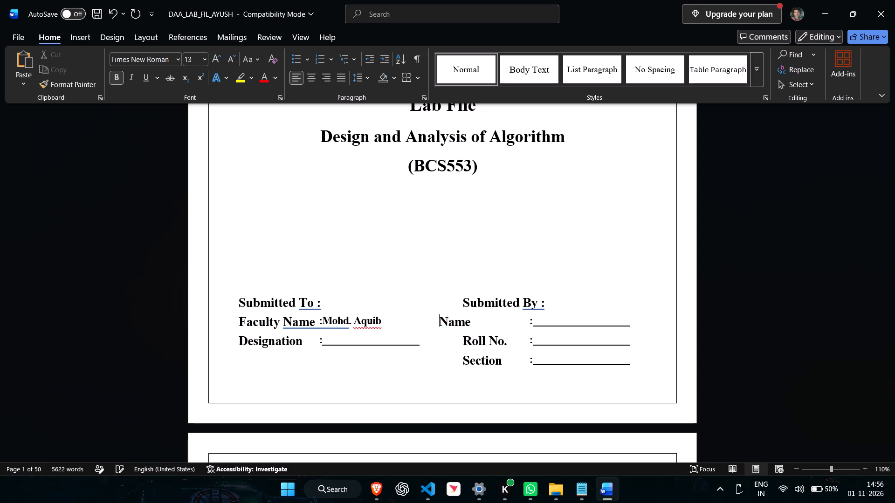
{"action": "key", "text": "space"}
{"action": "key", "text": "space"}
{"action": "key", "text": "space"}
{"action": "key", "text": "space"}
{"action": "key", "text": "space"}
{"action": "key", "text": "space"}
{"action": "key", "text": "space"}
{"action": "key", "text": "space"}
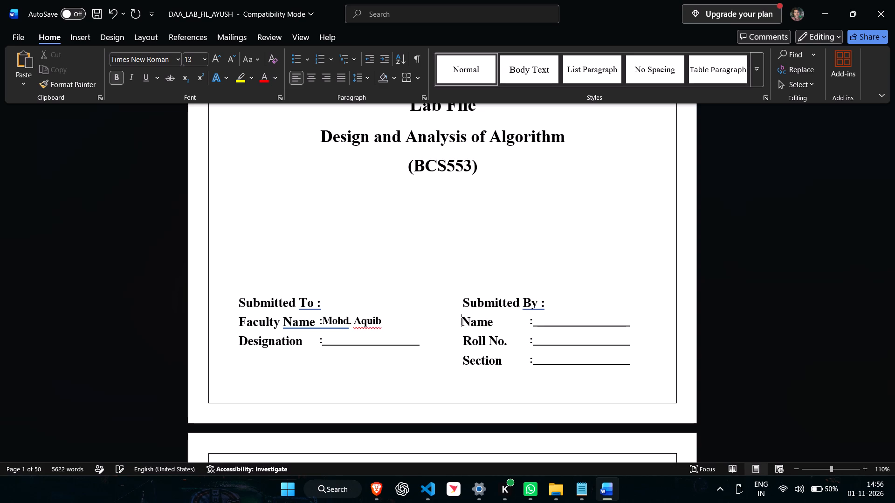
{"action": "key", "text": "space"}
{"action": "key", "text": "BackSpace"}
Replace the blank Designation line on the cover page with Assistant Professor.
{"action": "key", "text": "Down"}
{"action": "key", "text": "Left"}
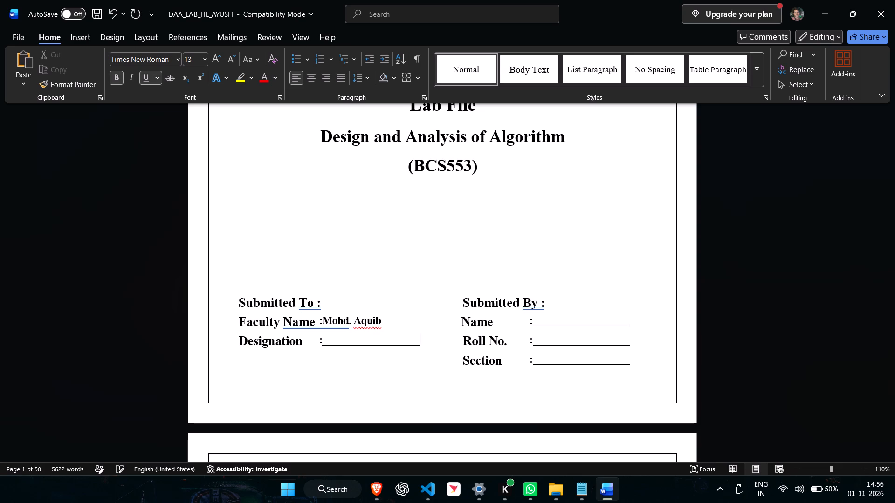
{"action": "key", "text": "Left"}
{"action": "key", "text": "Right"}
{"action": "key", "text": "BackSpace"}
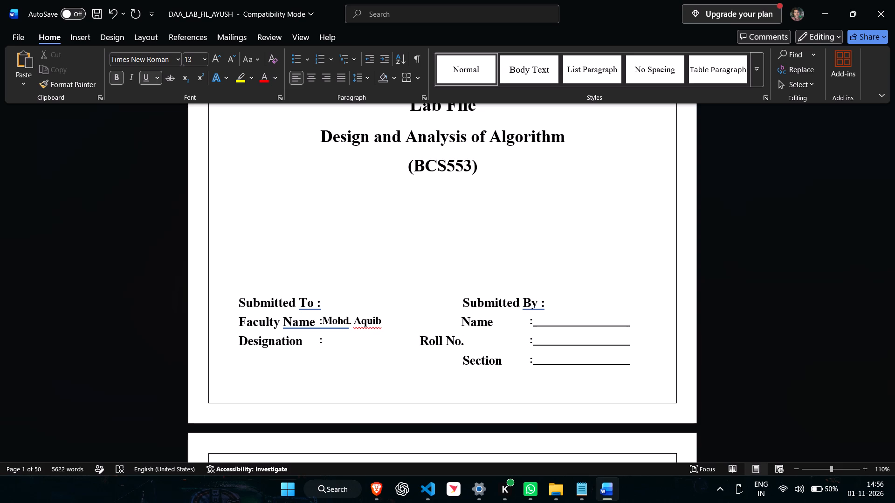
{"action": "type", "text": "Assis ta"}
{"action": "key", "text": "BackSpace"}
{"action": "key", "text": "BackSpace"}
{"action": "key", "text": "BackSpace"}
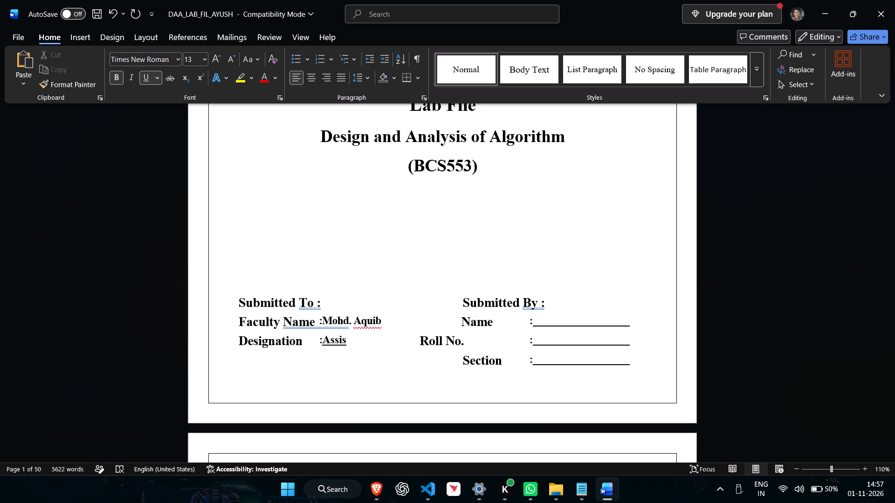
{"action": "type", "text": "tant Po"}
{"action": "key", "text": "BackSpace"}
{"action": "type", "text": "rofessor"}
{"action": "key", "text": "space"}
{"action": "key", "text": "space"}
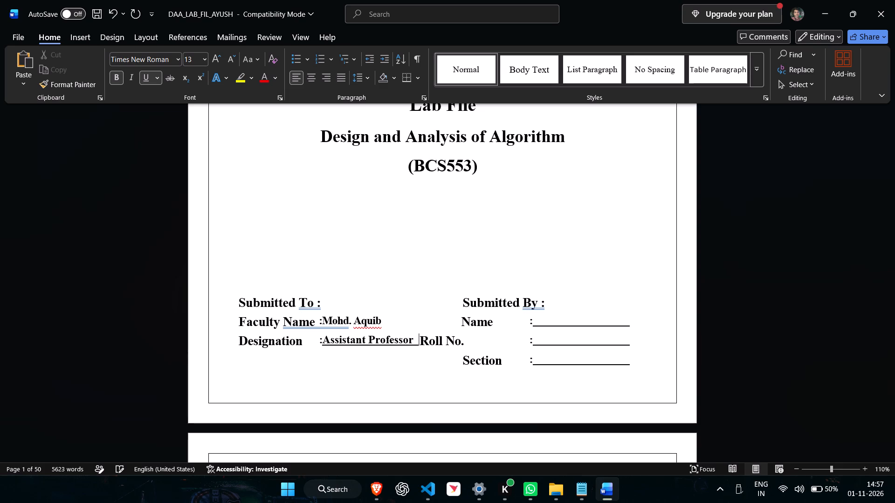
Delete the designation text together with the colon that follows the Designation label.
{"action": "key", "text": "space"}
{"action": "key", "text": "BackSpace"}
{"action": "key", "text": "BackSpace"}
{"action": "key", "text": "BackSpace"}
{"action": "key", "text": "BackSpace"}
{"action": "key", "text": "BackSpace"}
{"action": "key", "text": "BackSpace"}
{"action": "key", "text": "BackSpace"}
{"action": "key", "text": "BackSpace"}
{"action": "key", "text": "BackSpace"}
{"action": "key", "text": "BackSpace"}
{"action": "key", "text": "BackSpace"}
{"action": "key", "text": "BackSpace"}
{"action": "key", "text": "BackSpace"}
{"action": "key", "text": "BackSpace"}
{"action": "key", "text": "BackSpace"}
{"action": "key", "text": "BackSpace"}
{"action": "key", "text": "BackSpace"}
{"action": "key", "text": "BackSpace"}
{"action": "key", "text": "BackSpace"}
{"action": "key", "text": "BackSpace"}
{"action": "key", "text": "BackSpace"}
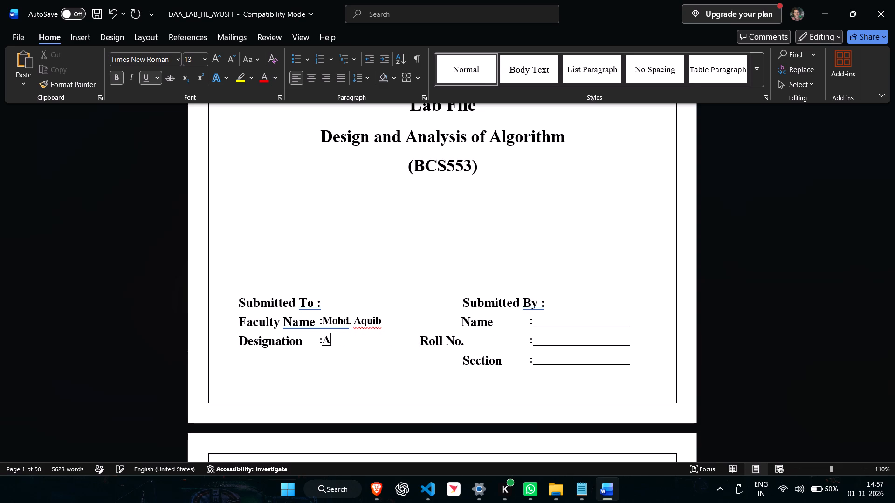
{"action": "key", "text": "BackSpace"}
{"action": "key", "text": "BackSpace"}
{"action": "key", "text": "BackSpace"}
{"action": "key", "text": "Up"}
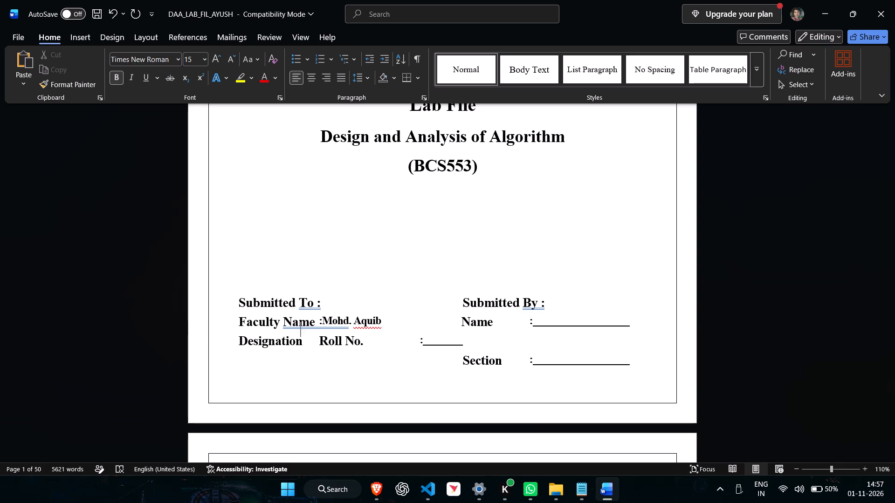
Insert a space between the colon and the faculty member's name on the cover page's Faculty Name line.
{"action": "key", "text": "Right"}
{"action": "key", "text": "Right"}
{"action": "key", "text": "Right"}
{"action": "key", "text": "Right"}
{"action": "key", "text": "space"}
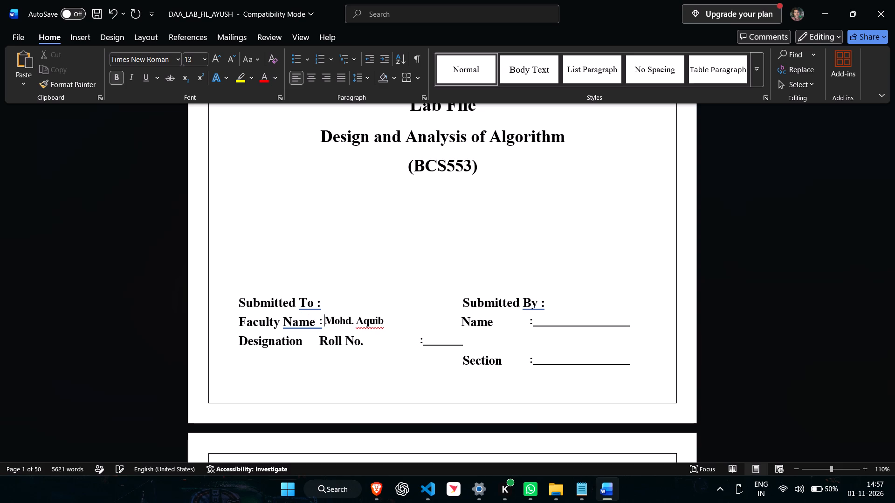
Place the text cursor in the gap between Designation and Roll No. on the cover page.
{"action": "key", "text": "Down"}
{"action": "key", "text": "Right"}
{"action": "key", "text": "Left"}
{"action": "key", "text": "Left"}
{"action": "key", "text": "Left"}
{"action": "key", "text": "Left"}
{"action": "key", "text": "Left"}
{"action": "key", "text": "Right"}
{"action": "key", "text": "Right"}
Complete the Designation line with ": Assistant Professor" and pad it with spaces so Roll No. lines up under Submitted By.
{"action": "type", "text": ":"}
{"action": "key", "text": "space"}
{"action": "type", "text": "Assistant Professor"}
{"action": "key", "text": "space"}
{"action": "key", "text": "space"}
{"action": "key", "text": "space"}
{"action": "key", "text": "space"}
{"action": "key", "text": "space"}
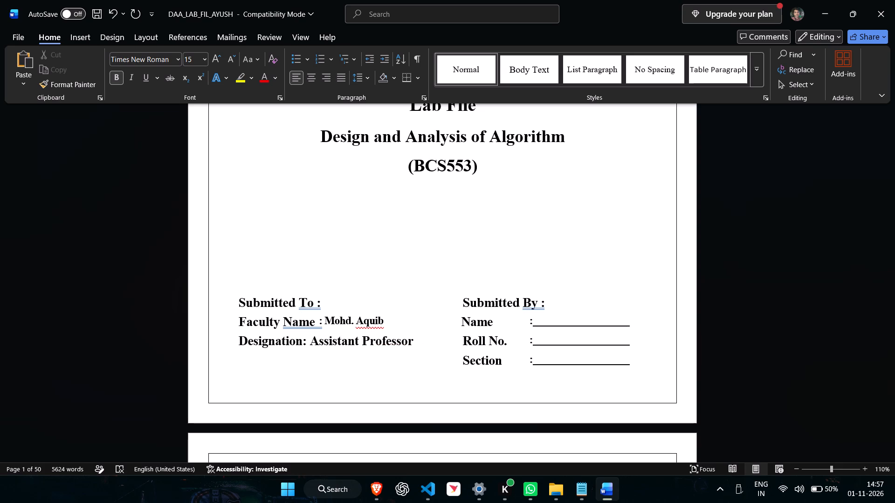
Replace the blank underlined field on the Submitted By Name line with the student's name, without underlining.
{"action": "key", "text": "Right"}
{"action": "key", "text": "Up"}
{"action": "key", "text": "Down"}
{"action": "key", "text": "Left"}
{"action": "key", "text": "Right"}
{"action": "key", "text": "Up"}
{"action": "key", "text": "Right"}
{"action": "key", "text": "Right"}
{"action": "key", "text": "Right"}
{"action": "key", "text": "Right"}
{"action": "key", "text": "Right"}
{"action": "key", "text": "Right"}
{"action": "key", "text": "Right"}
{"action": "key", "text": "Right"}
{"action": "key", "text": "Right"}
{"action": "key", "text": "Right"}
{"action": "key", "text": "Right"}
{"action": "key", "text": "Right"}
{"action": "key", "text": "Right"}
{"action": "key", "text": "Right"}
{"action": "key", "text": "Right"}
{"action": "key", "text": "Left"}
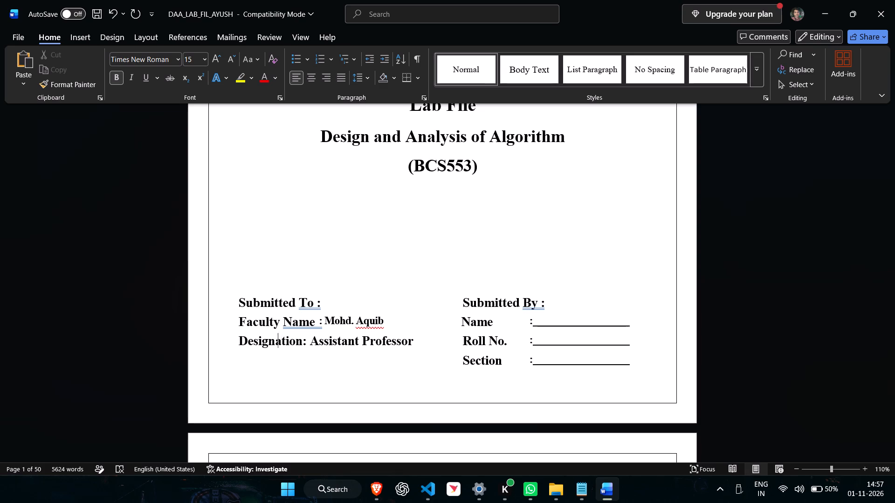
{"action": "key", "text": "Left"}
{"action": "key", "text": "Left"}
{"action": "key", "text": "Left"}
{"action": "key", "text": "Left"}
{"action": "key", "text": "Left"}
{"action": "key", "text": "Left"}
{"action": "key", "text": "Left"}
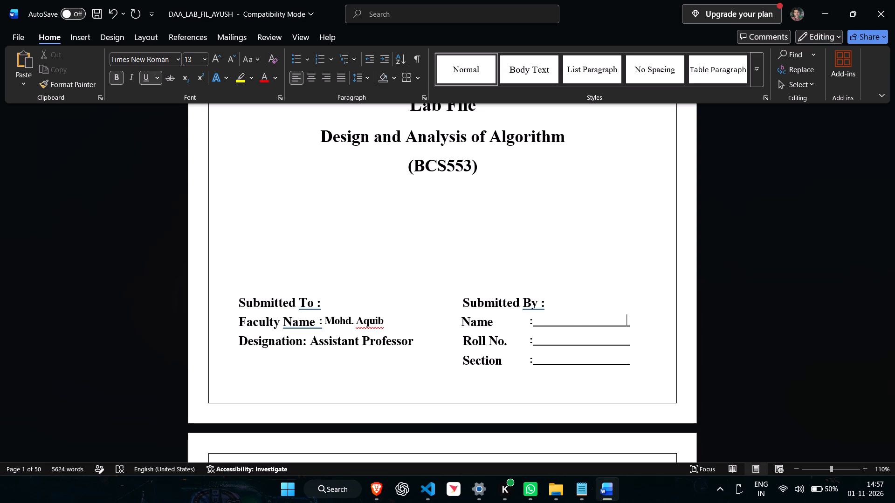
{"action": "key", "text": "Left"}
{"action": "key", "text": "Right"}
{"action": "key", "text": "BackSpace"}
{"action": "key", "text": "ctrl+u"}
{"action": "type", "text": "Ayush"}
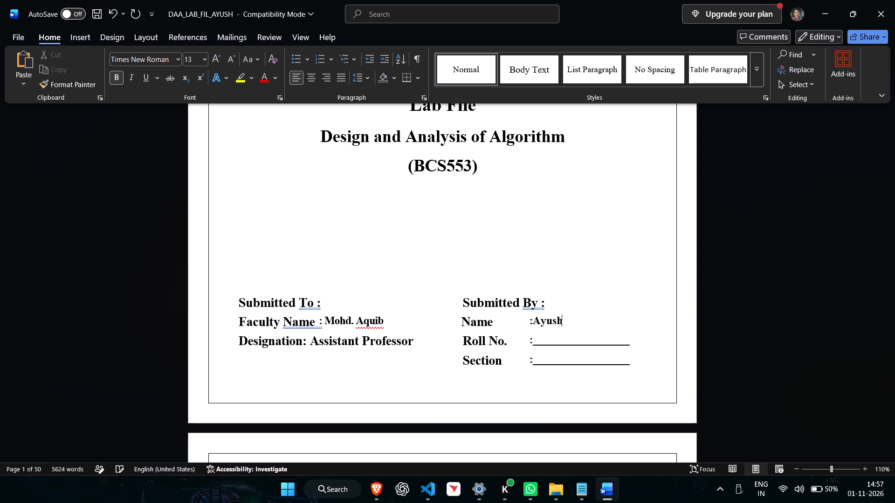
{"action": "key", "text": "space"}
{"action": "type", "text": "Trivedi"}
Rebuild the separator before the student's name with spaces, a colon and one space, aligning the colon with the Roll No. colon.
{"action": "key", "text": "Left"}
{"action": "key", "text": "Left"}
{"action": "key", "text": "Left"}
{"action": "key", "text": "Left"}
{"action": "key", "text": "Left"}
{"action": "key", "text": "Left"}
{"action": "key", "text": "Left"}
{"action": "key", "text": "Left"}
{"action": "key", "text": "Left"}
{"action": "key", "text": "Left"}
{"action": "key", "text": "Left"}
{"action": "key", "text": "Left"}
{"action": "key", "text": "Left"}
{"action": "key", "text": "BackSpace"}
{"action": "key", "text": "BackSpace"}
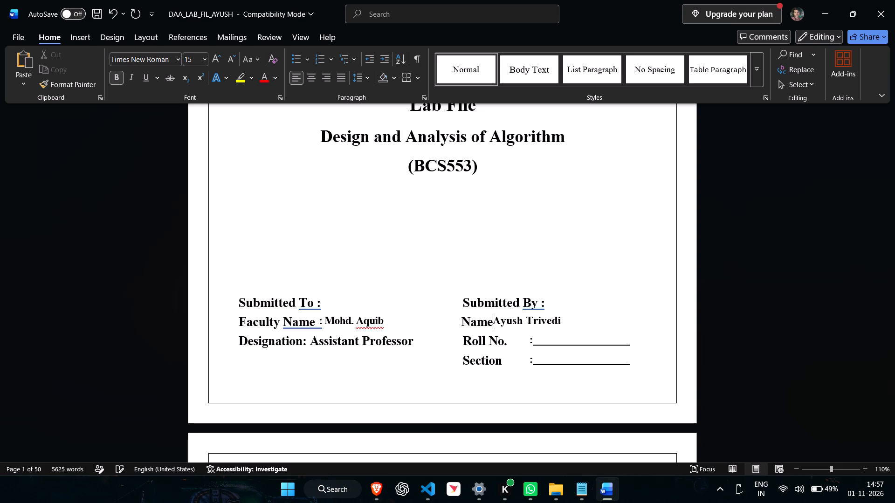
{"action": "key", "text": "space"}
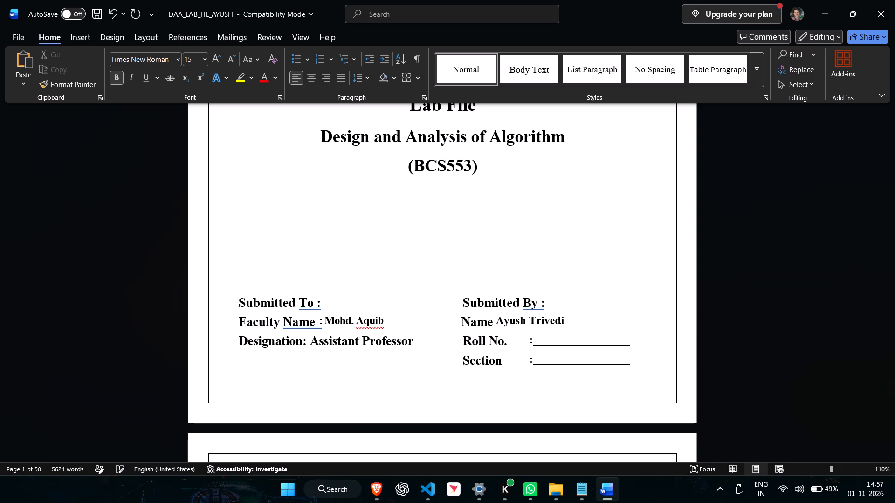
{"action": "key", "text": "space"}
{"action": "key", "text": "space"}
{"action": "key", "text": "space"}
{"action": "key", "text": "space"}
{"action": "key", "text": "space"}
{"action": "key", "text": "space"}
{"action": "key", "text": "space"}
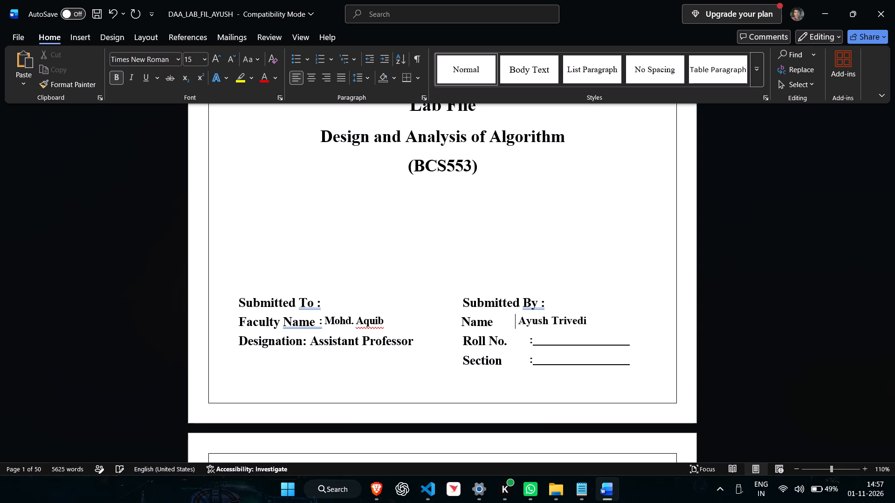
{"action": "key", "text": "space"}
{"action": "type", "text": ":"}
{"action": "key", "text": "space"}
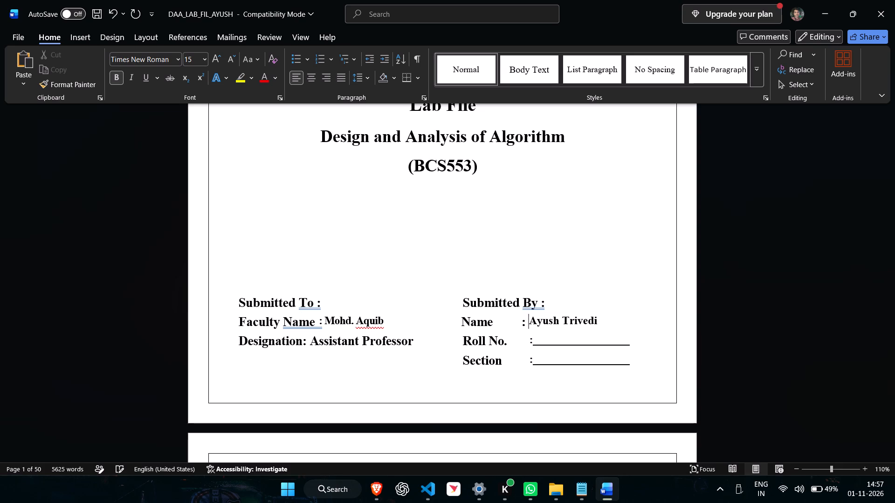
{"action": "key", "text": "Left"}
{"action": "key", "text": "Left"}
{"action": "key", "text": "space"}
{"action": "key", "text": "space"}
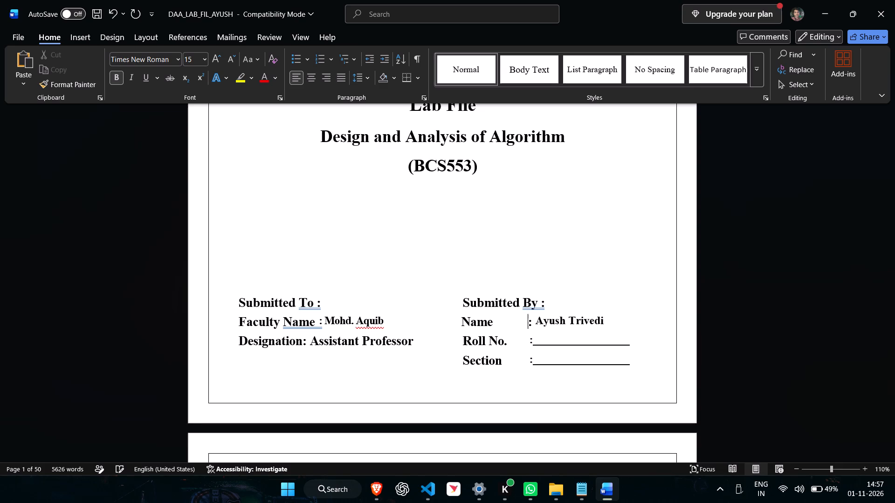
Underline the student's full name on the Name line and move the text cursor down a line.
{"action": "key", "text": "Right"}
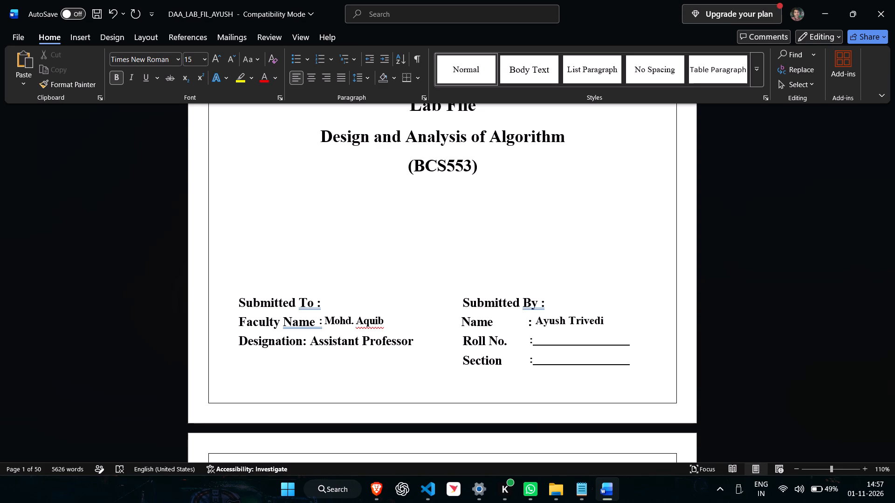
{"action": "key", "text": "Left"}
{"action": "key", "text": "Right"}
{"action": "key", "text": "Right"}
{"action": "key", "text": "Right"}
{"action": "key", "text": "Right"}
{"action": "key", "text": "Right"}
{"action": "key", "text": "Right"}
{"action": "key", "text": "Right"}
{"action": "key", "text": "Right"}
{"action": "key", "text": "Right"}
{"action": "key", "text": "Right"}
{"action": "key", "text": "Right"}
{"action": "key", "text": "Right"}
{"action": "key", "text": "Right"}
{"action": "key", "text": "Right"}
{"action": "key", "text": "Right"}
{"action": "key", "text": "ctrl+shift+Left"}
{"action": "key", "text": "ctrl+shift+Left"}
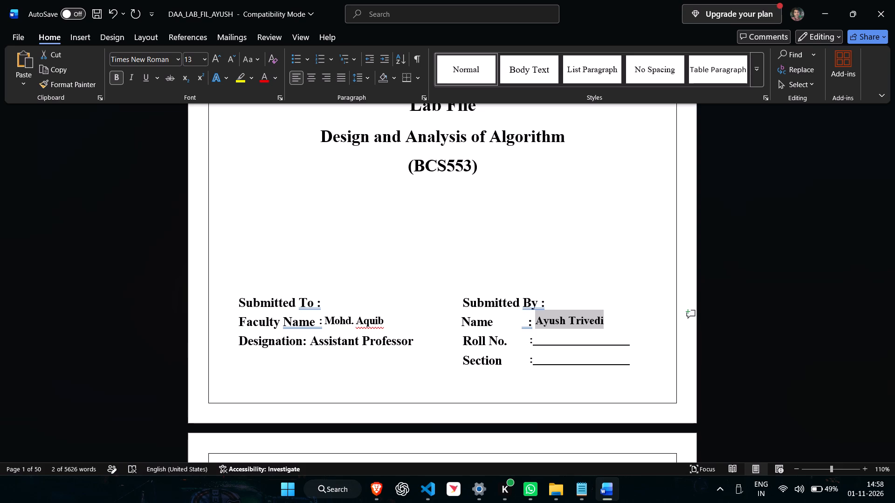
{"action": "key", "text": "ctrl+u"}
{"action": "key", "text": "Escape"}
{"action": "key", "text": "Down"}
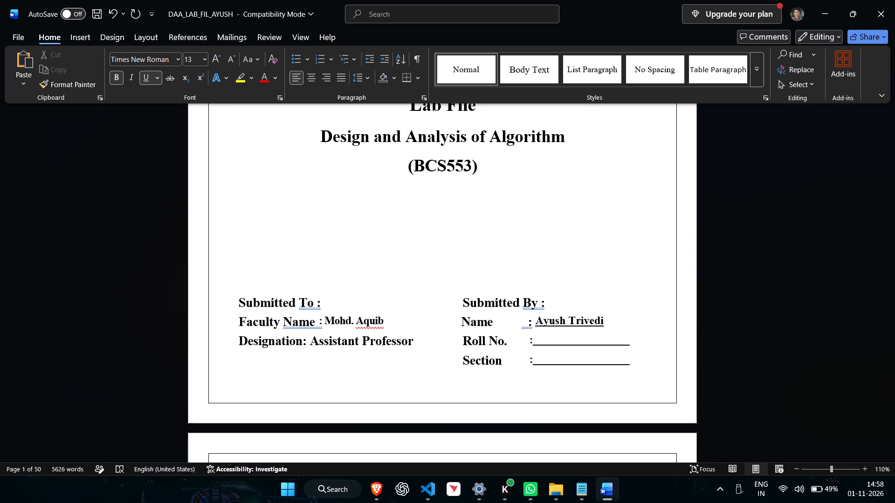
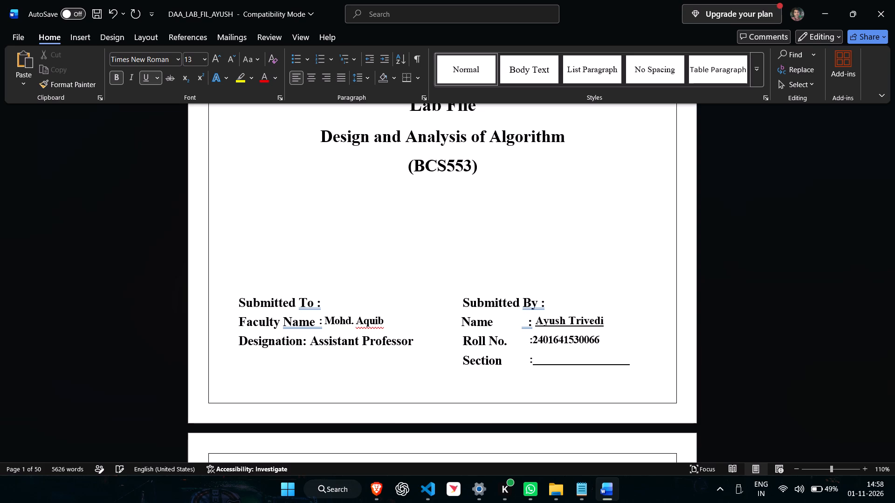
Select the student's roll number after the colon on the cover page's Roll No. line.
{"action": "key", "text": "ctrl+shift+Left"}
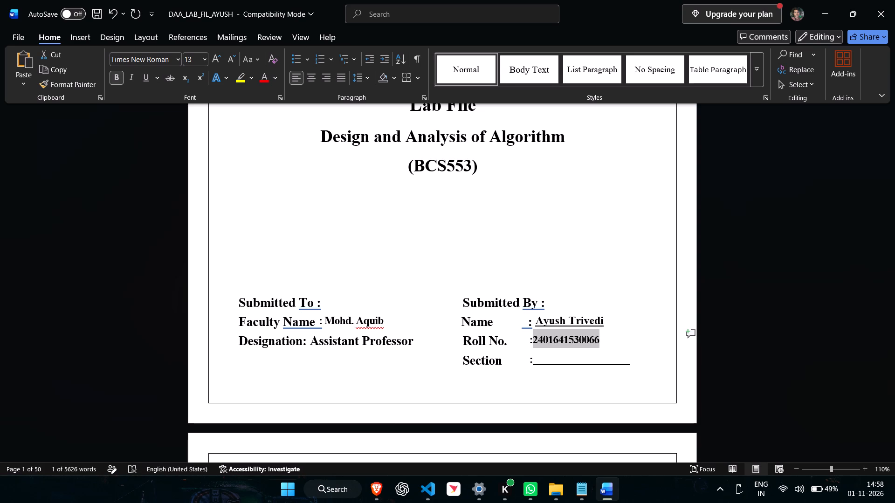
Underline the roll number on the cover page and insert a space between the colon and the number.
{"action": "key", "text": "ctrl+u"}
{"action": "key", "text": "Up"}
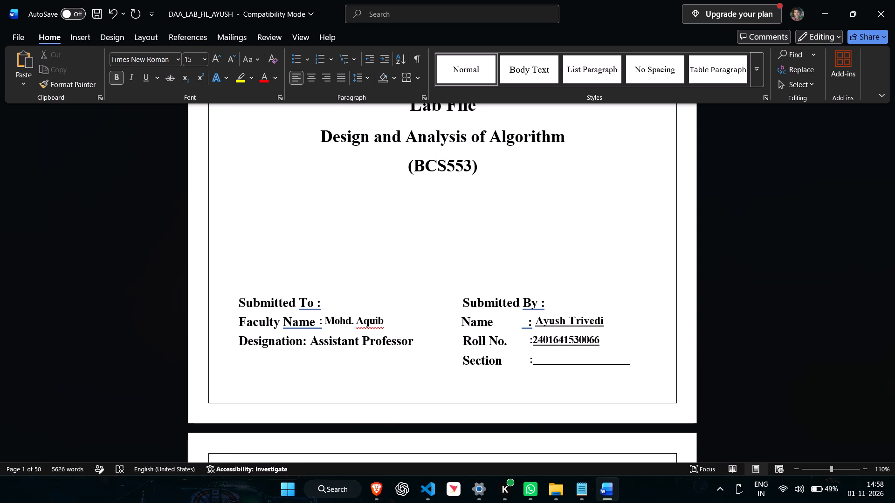
{"action": "key", "text": "Down"}
{"action": "key", "text": "space"}
Replace the blank line after Section on the cover page with the underlined text "CS-AIML 3B".
{"action": "key", "text": "Down"}
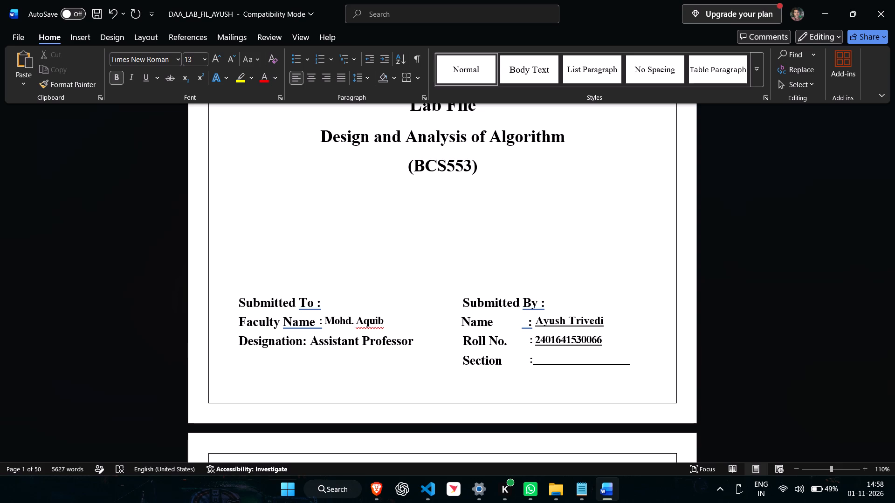
{"action": "key", "text": "End"}
{"action": "key", "text": "BackSpace"}
{"action": "key", "text": "BackSpace"}
{"action": "key", "text": "space"}
{"action": "key", "text": "ctrl+u"}
{"action": "key", "text": "BackSpace"}
{"action": "type", "text": "CS-AIML"}
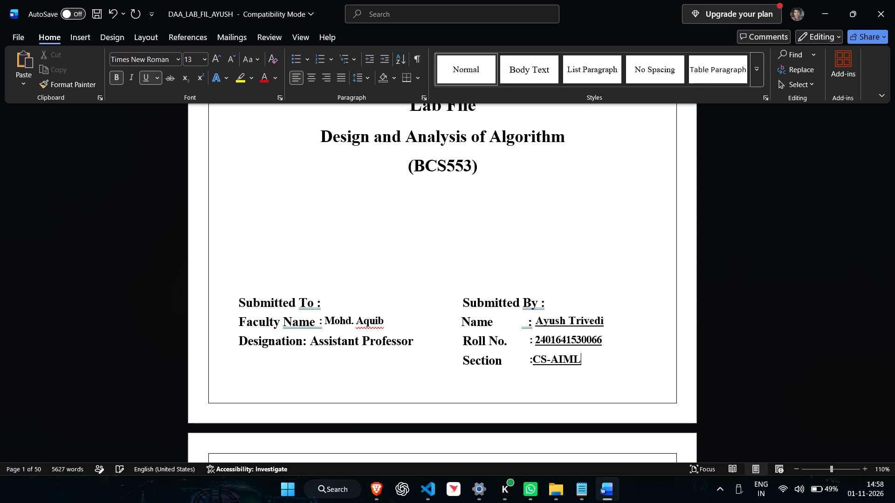
{"action": "key", "text": "space"}
{"action": "type", "text": "3B"}
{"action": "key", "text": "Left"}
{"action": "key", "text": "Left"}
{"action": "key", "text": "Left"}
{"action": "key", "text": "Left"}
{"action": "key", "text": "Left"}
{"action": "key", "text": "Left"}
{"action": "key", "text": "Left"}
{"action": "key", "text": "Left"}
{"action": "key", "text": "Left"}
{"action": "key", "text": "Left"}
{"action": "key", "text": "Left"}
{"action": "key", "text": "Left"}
Underline the faculty member's full name, including the title, on the cover page's Faculty Name line.
{"action": "left_click", "coordinate": [410, 313]}
{"action": "left_click", "coordinate": [409, 316]}
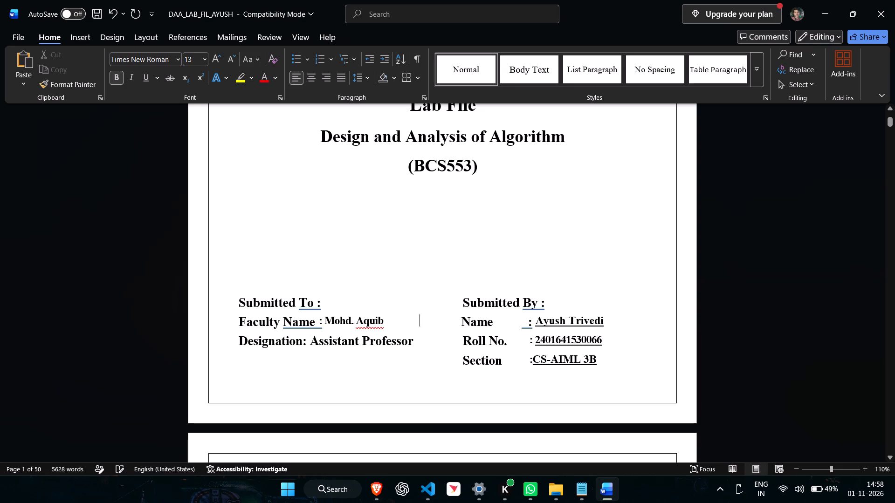
{"action": "left_click", "coordinate": [384, 320]}
{"action": "key", "text": "ctrl+shift+Left"}
{"action": "key", "text": "ctrl+shift+Left"}
{"action": "key", "text": "ctrl+Left"}
{"action": "key", "text": "Right"}
{"action": "key", "text": "Right"}
{"action": "key", "text": "Right"}
{"action": "key", "text": "Right"}
{"action": "key", "text": "Right"}
{"action": "key", "text": "Right"}
{"action": "key", "text": "Right"}
{"action": "key", "text": "ctrl+shift+Left"}
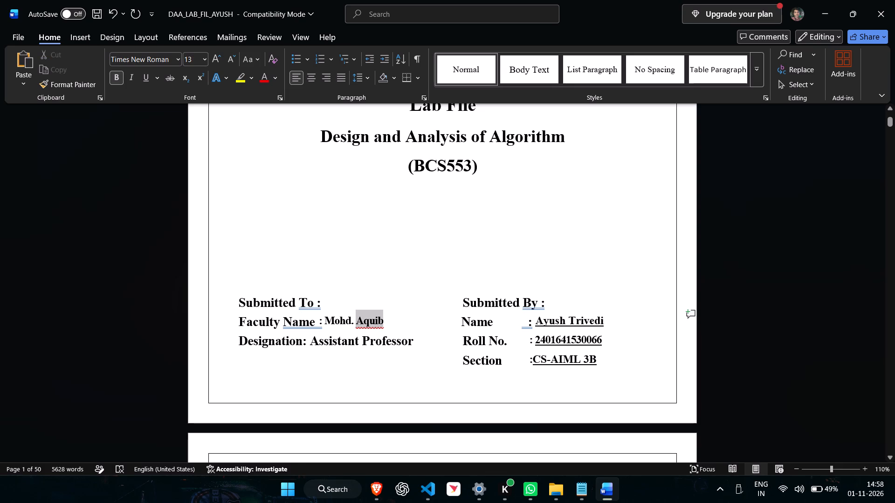
{"action": "key", "text": "ctrl+shift+Left"}
{"action": "key", "text": "ctrl+shift+Left"}
{"action": "key", "text": "ctrl+u"}
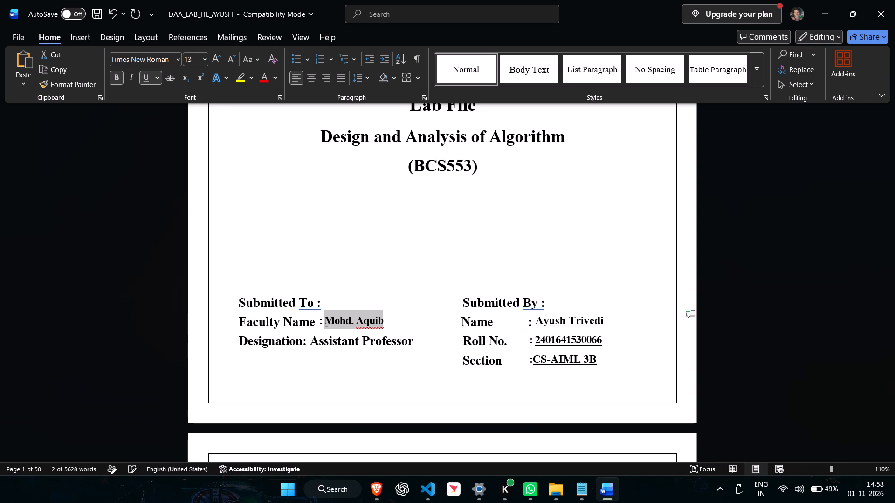
Underline "Assistant Professor" on the cover page's Designation line.
{"action": "key", "text": "Right"}
{"action": "key", "text": "Down"}
{"action": "key", "text": "Right"}
{"action": "key", "text": "Right"}
{"action": "key", "text": "Right"}
{"action": "key", "text": "Right"}
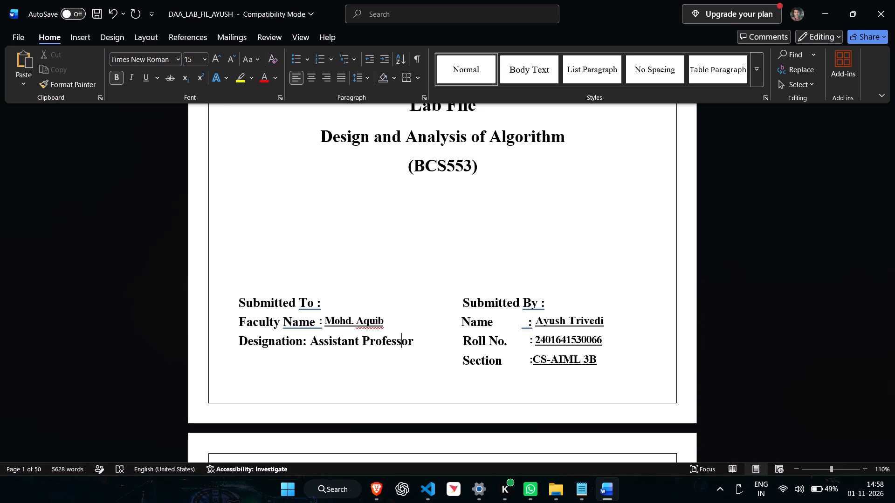
{"action": "key", "text": "Right"}
{"action": "key", "text": "Right"}
{"action": "key", "text": "ctrl+shift+Left"}
{"action": "key", "text": "ctrl+shift+Left"}
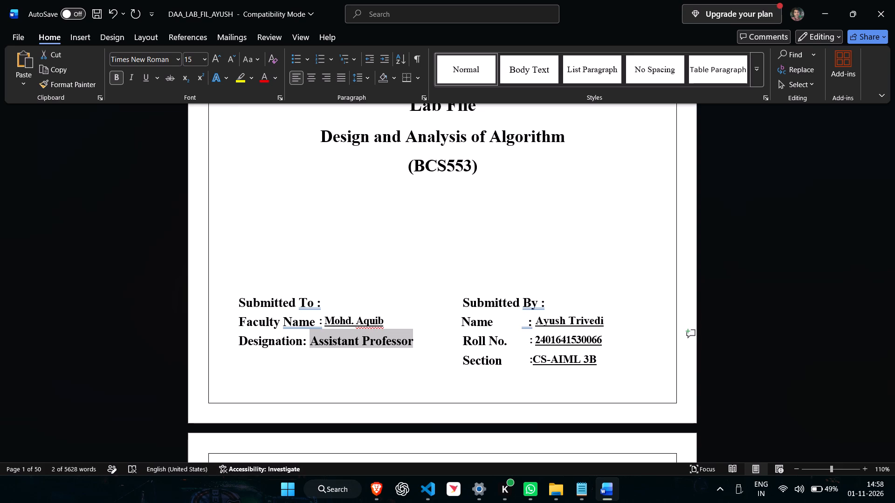
{"action": "key", "text": "ctrl+u"}
{"action": "left_click", "coordinate": [445, 285]}
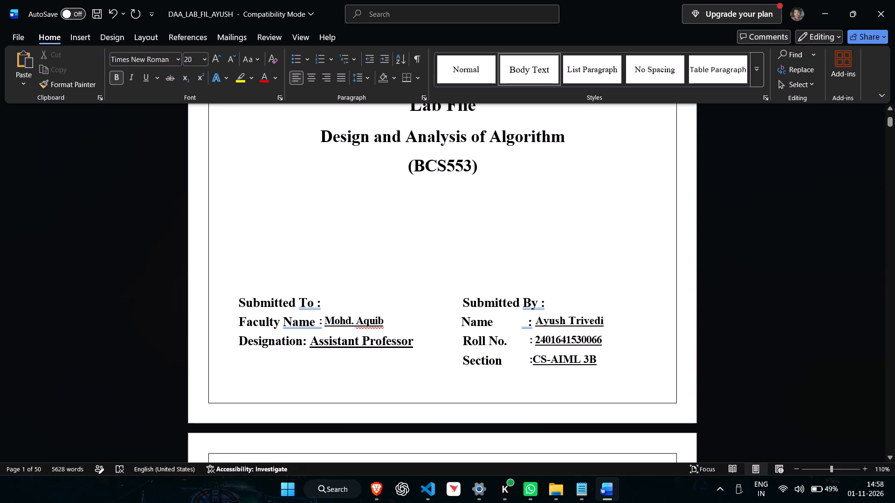
Replace "Computer Science & Engineering" in the Department Vision Statement with "Artificial Intelligence & Machine Learning".
{"action": "scroll", "coordinate": [543, 299], "scroll_direction": "up", "scroll_amount": 5}
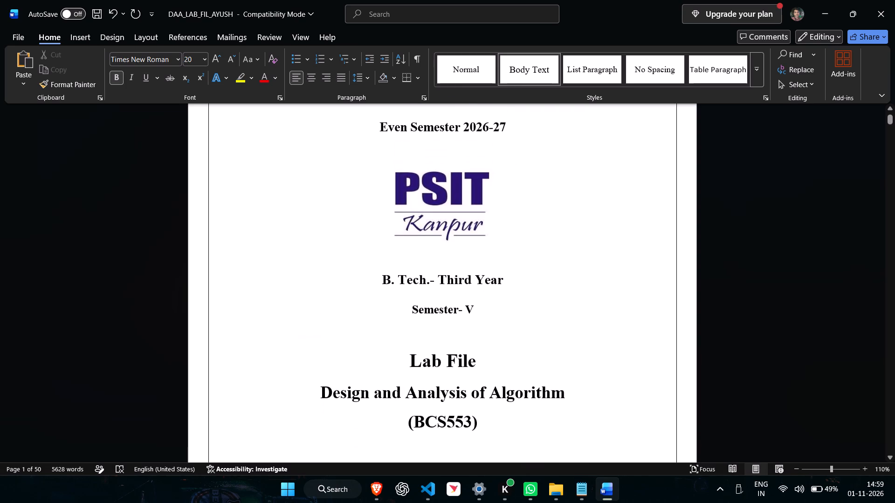
{"action": "scroll", "coordinate": [430, 268], "scroll_direction": "up", "scroll_amount": 7}
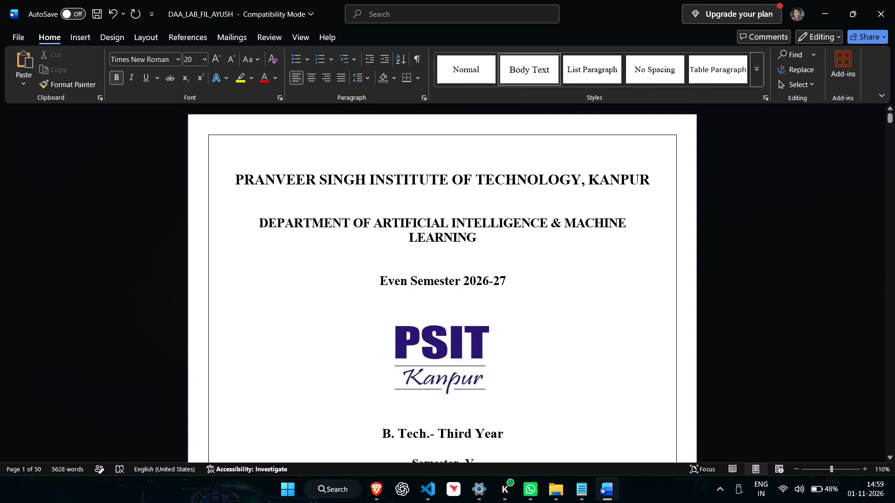
{"action": "scroll", "coordinate": [460, 250], "scroll_direction": "down", "scroll_amount": 14}
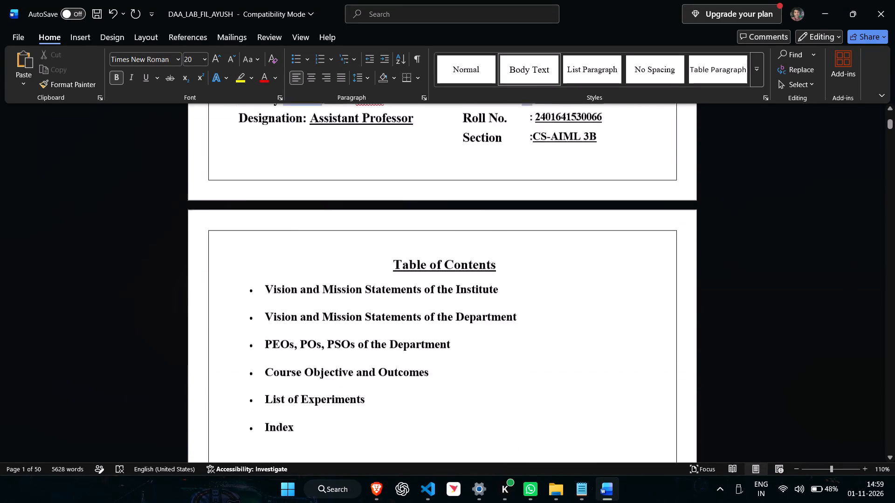
{"action": "scroll", "coordinate": [456, 223], "scroll_direction": "down", "scroll_amount": 14}
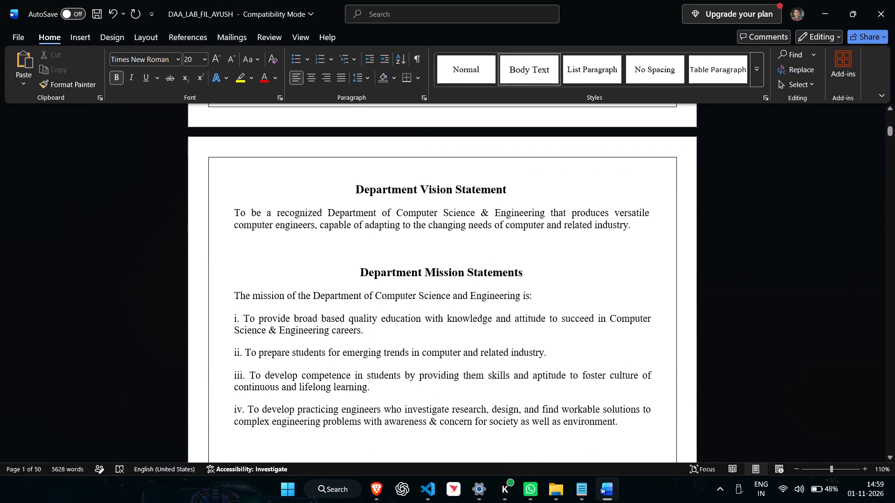
{"action": "left_click_drag", "start_coordinate": [397, 212], "coordinate": [478, 221]}
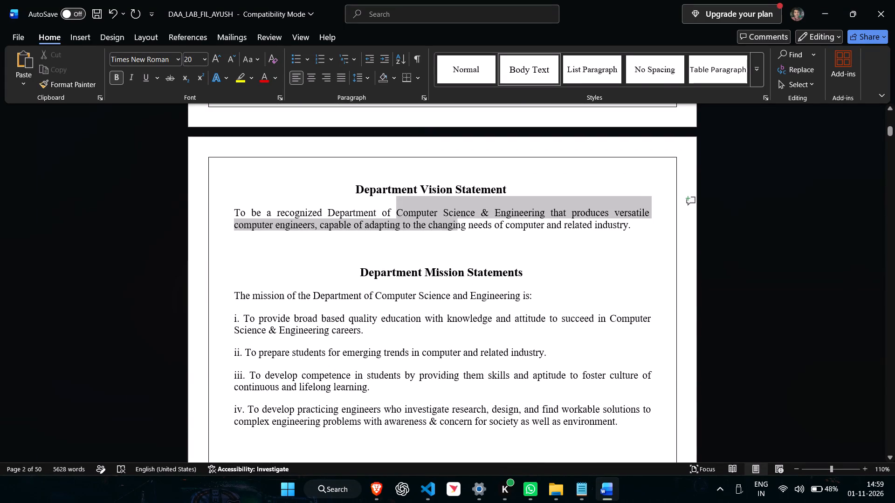
{"action": "left_click_drag", "start_coordinate": [478, 221], "coordinate": [546, 217]}
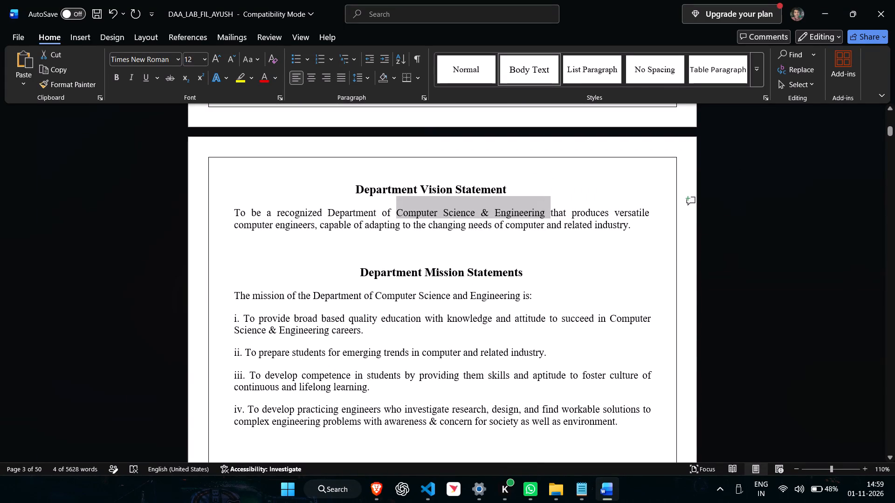
{"action": "key", "text": "shift+a"}
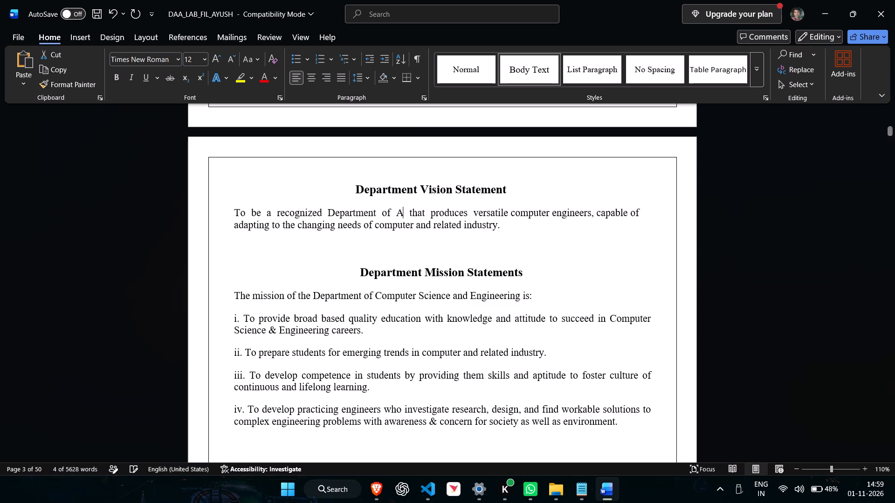
{"action": "type", "text": "rtificial Intelligence & Machine LEarning"}
{"action": "key", "text": "Left"}
{"action": "key", "text": "Left"}
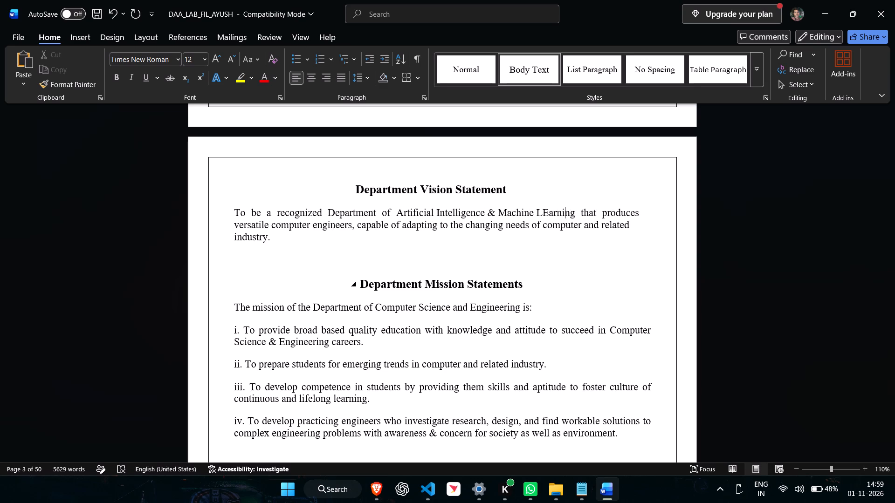
{"action": "key", "text": "Left"}
{"action": "key", "text": "Left"}
{"action": "key", "text": "Left"}
{"action": "key", "text": "Left"}
{"action": "key", "text": "BackSpace"}
{"action": "key", "text": "e"}
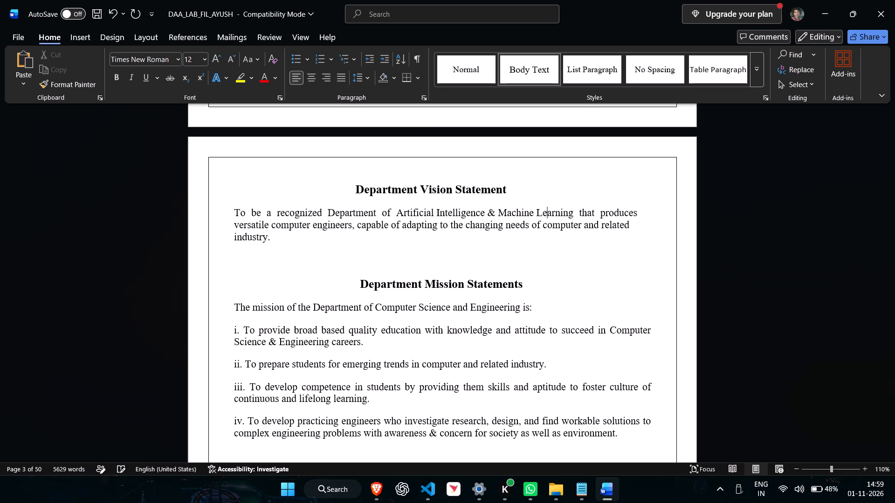
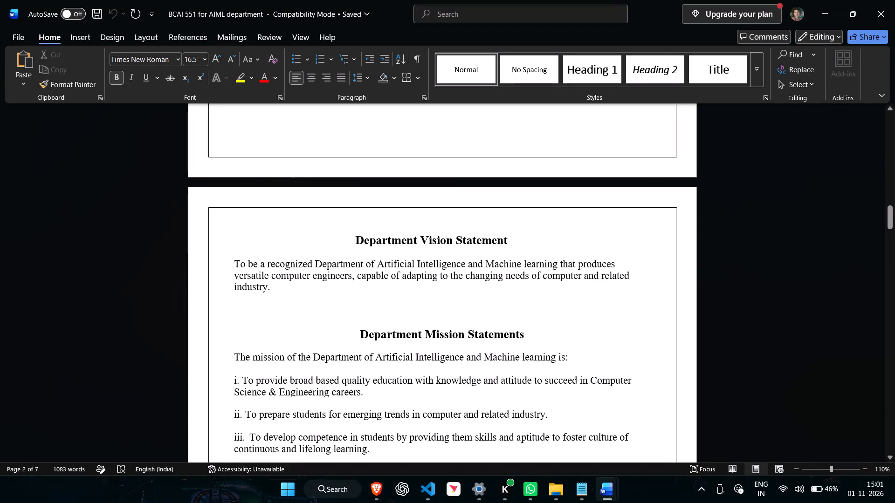
Replace the lab file's Department Vision Statement paragraph with the BCAI 551 document's version, leaving a blank line below the heading.
{"action": "left_click_drag", "start_coordinate": [231, 265], "coordinate": [279, 284]}
{"action": "key", "text": "ctrl+c"}
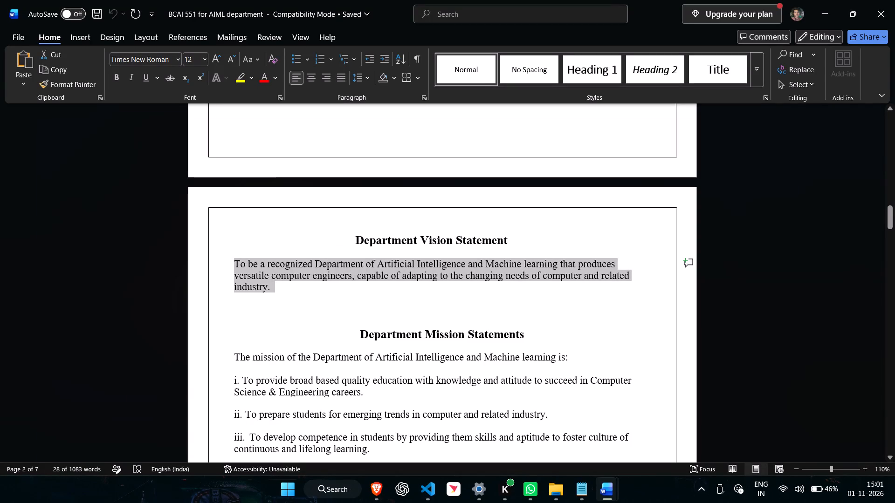
{"action": "left_click", "coordinate": [567, 440]}
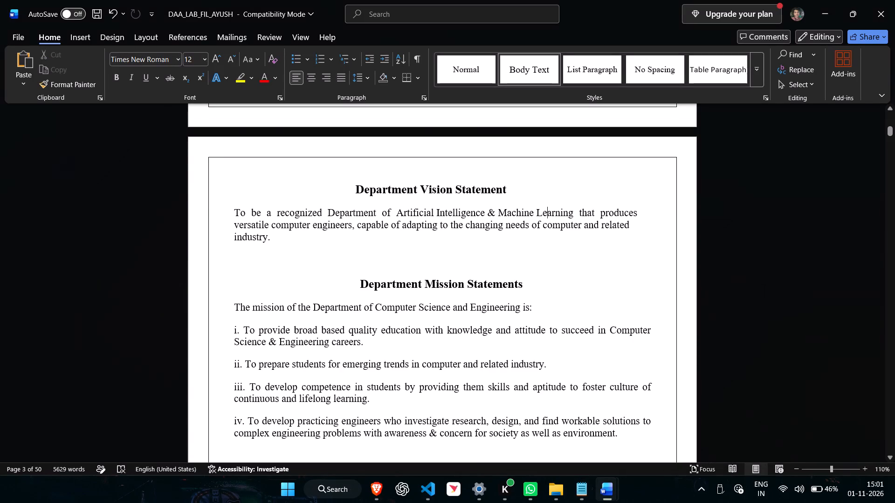
{"action": "left_click_drag", "start_coordinate": [228, 203], "coordinate": [272, 234]}
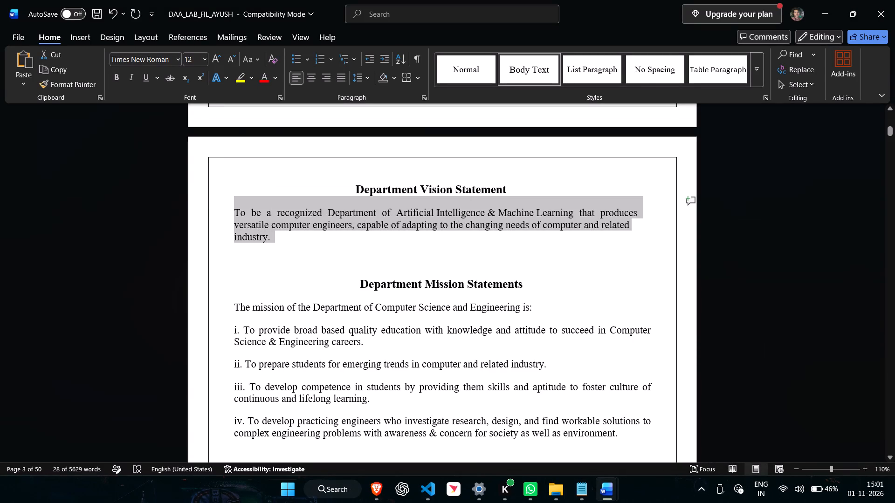
{"action": "key", "text": "ctrl+v"}
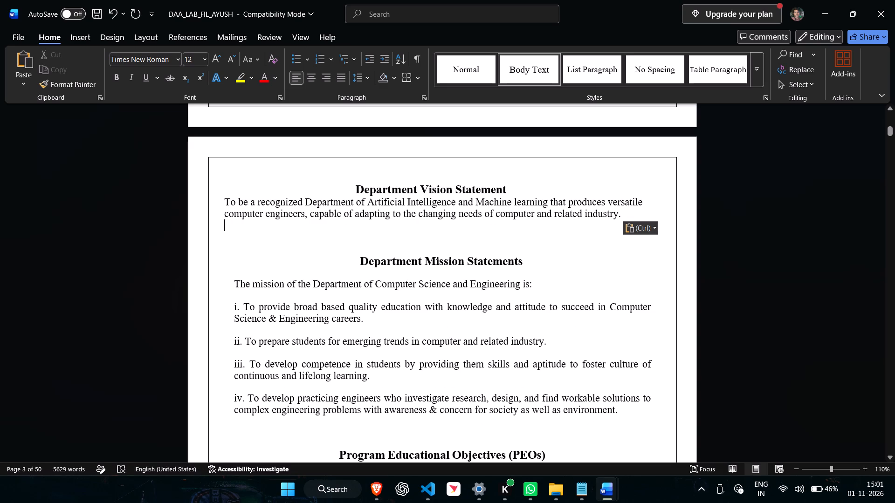
{"action": "left_click", "coordinate": [507, 191]}
{"action": "key", "text": "Return"}
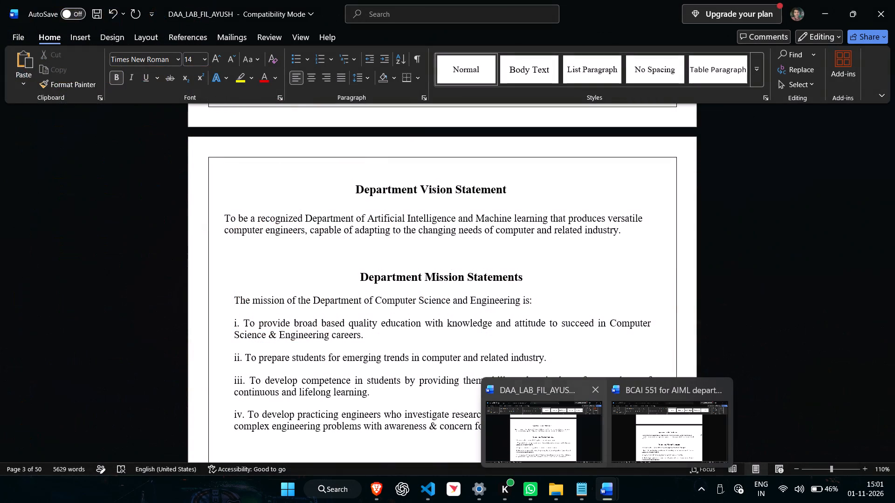
Replace "Computer Science and Engineering" in the opening line of the Department Mission Statements with "Artificial Intelligence & Machine Learning".
{"action": "left_click_drag", "start_coordinate": [375, 301], "coordinate": [496, 306]}
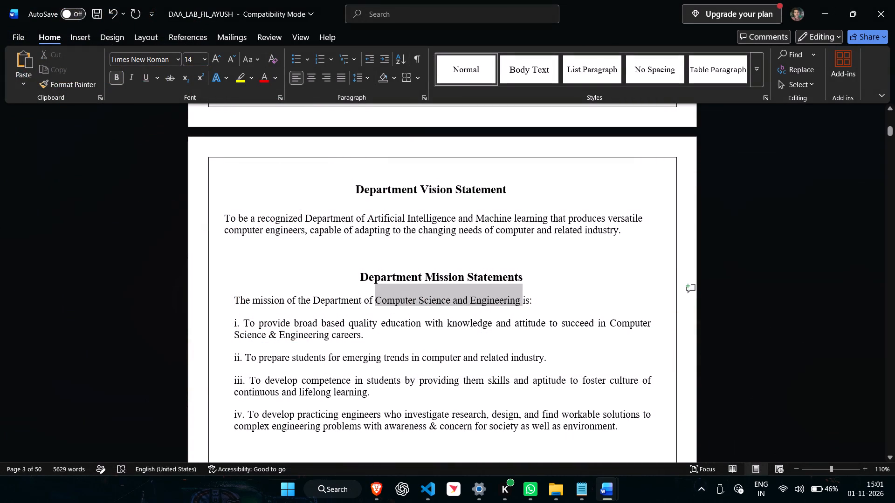
{"action": "left_click_drag", "start_coordinate": [496, 306], "coordinate": [519, 304]}
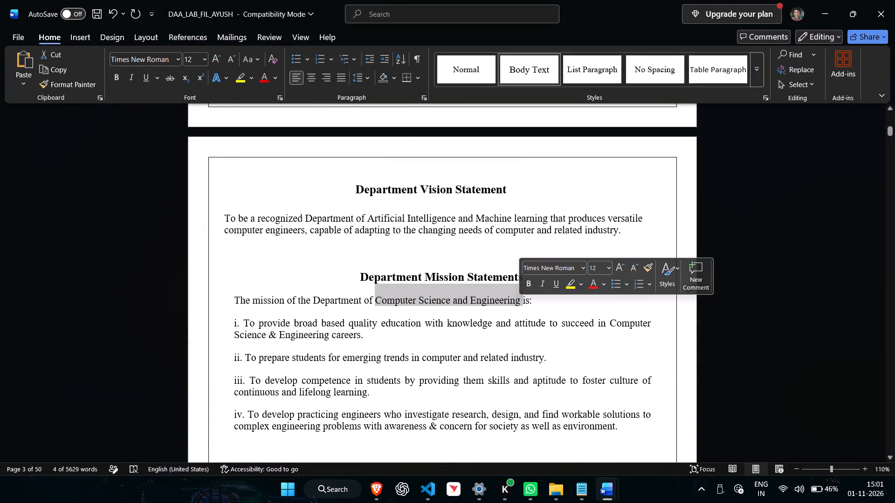
{"action": "key", "text": "BackSpace"}
{"action": "type", "text": "Artificia"}
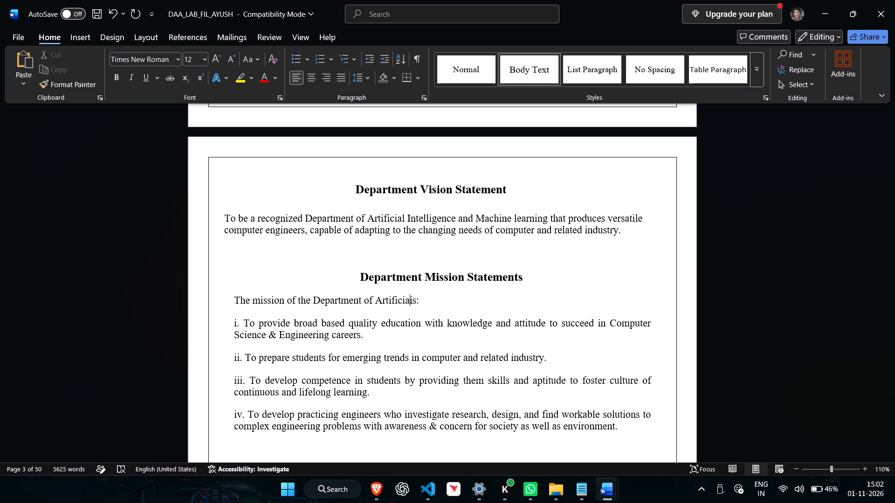
{"action": "type", "text": "l Intelligence"}
{"action": "key", "text": "space"}
{"action": "type", "text": "& Machine LEarning"}
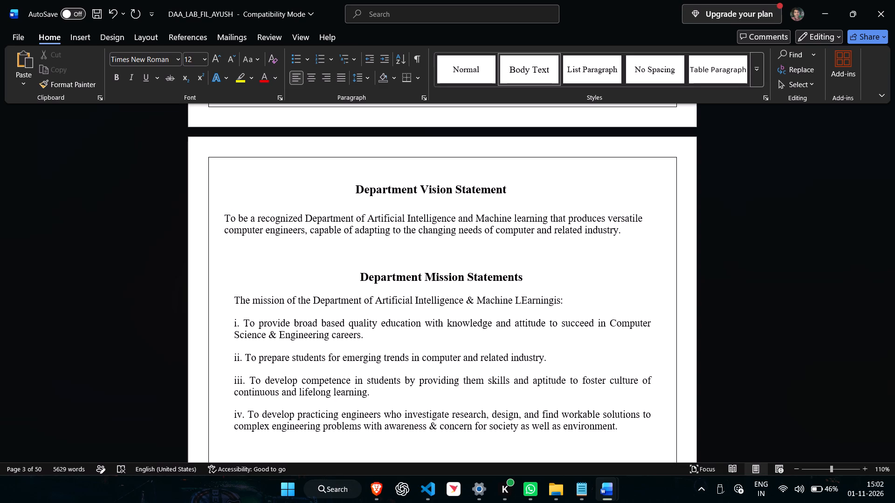
{"action": "key", "text": "Left"}
{"action": "key", "text": "Left"}
{"action": "key", "text": "Left"}
{"action": "key", "text": "Left"}
{"action": "key", "text": "Left"}
{"action": "key", "text": "Left"}
{"action": "key", "text": "BackSpace"}
{"action": "key", "text": "e"}
{"action": "key", "text": "Right"}
{"action": "key", "text": "Right"}
{"action": "key", "text": "Right"}
{"action": "key", "text": "Right"}
{"action": "key", "text": "Right"}
{"action": "key", "text": "Right"}
{"action": "key", "text": "space"}
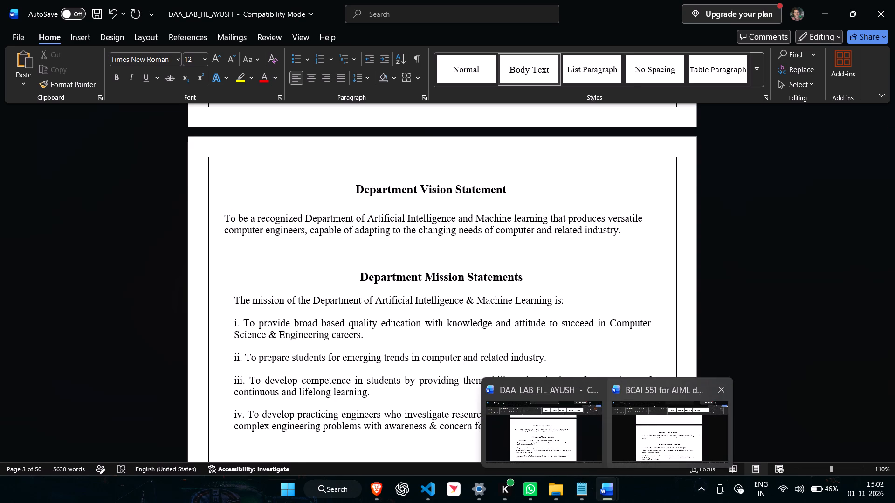
Arrange the BCAI 551 document and the DAA lab file side by side, both at 100% zoom.
{"action": "left_click", "coordinate": [646, 452]}
{"action": "left_click", "coordinate": [843, 7]}
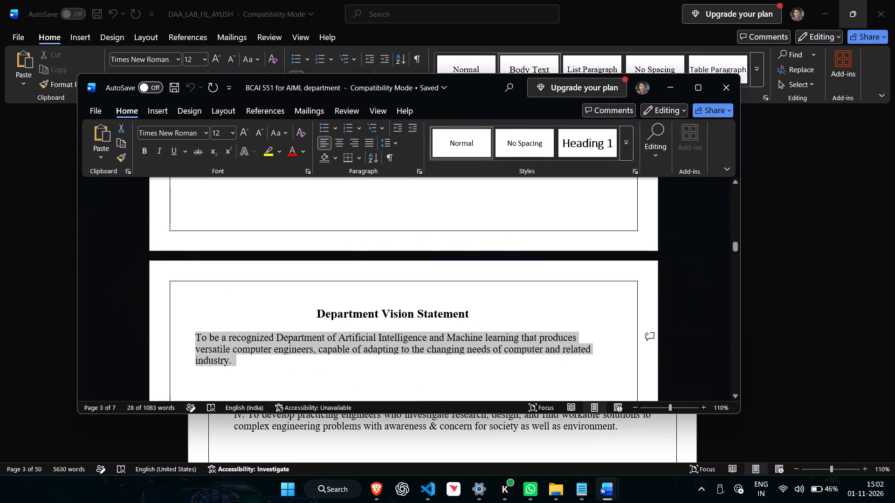
{"action": "left_click", "coordinate": [661, 112]}
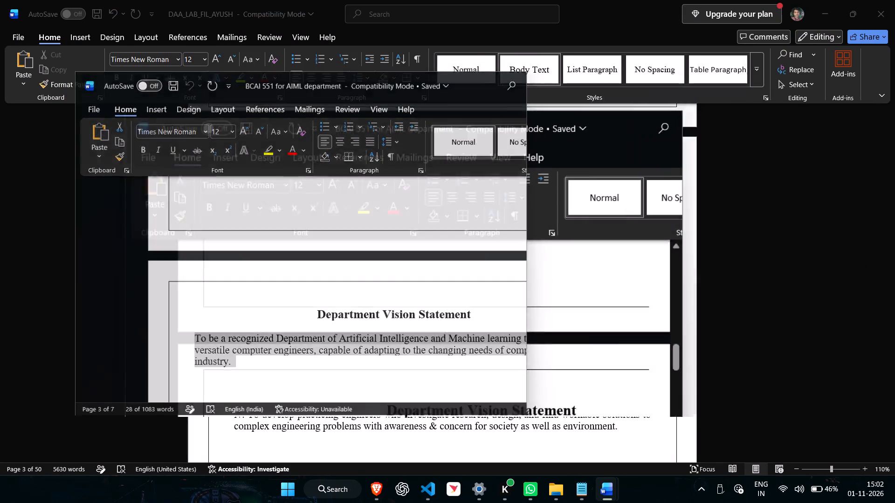
{"action": "left_click", "coordinate": [186, 272]}
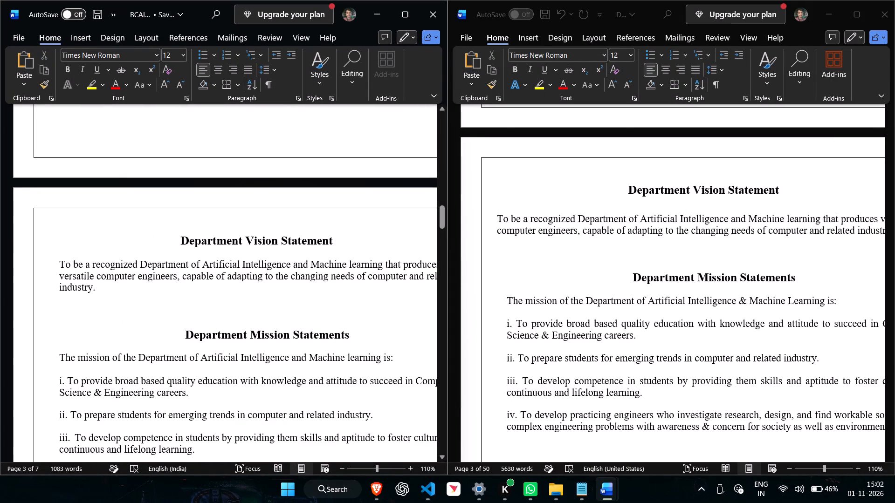
{"action": "left_click", "coordinate": [369, 357]}
{"action": "scroll", "coordinate": [371, 356], "scroll_direction": "down", "scroll_amount": 1, "text": "ctrl"}
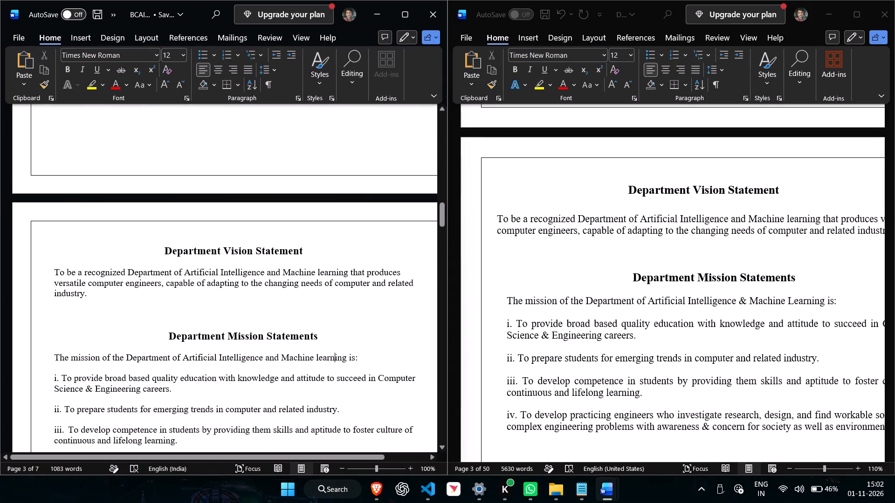
{"action": "left_click", "coordinate": [693, 345]}
{"action": "scroll", "coordinate": [693, 345], "scroll_direction": "down", "scroll_amount": 1, "text": "ctrl"}
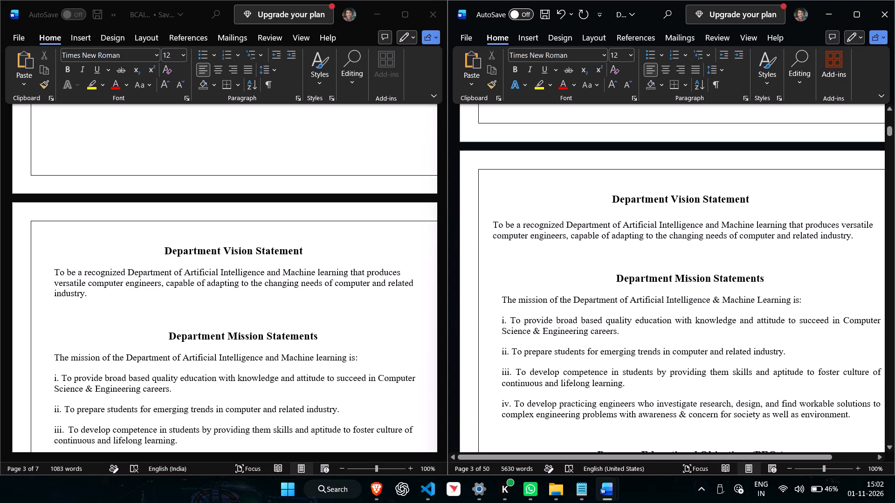
Compare the vision, mission and Program Educational Objectives sections of both documents, continuing to the Department Program Outcomes.
{"action": "left_click", "coordinate": [207, 218]}
{"action": "scroll", "coordinate": [225, 254], "scroll_direction": "down", "scroll_amount": 20}
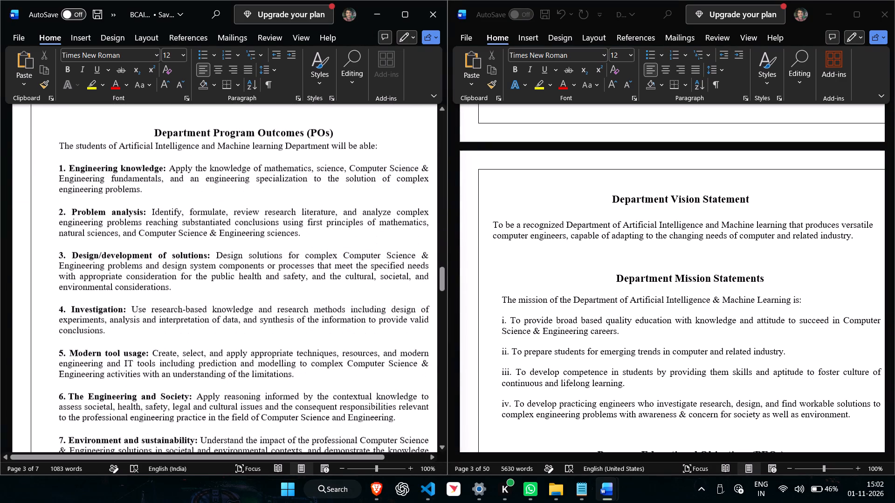
{"action": "scroll", "coordinate": [238, 261], "scroll_direction": "up", "scroll_amount": 18}
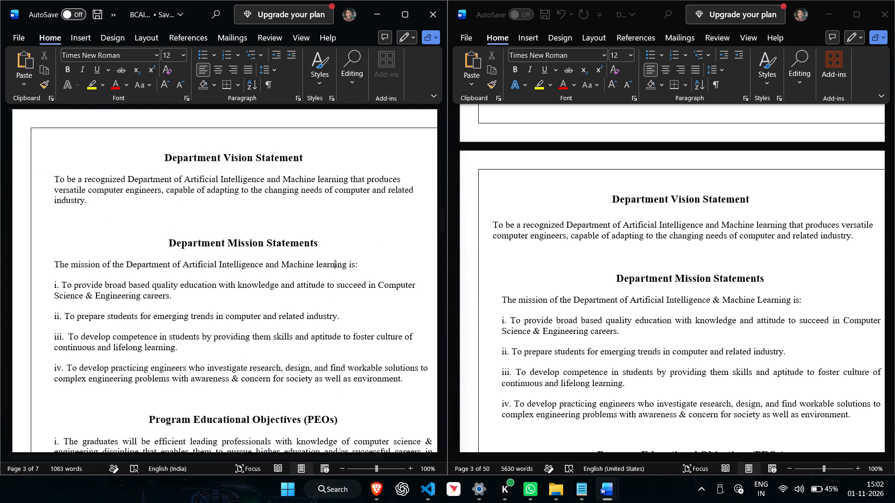
{"action": "left_click", "coordinate": [763, 228]}
{"action": "left_click", "coordinate": [728, 231]}
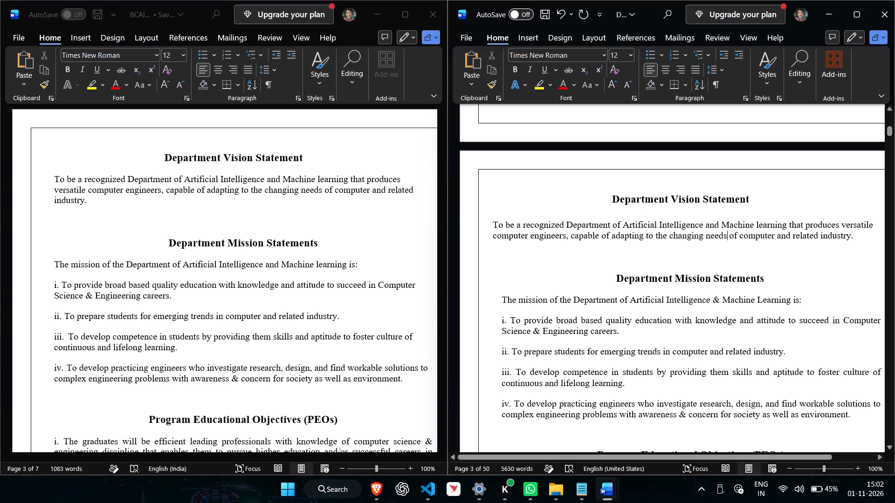
{"action": "left_click", "coordinate": [720, 238]}
{"action": "left_click", "coordinate": [317, 180]}
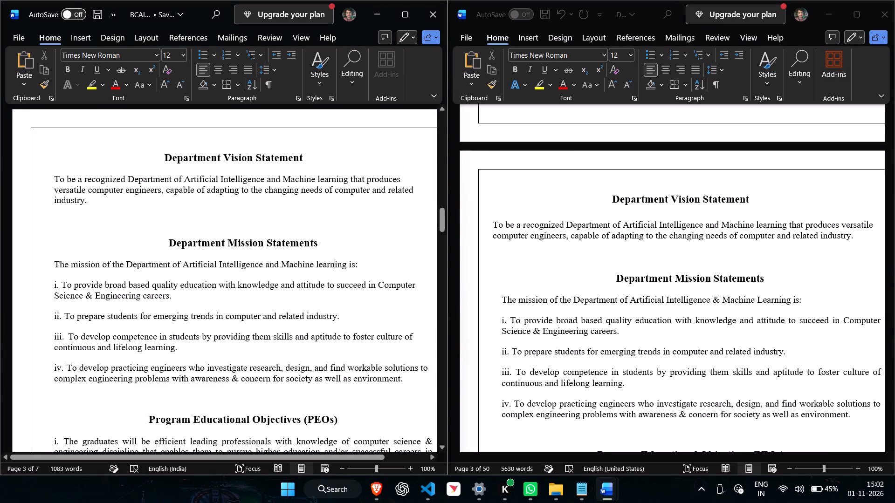
{"action": "left_click", "coordinate": [303, 176]}
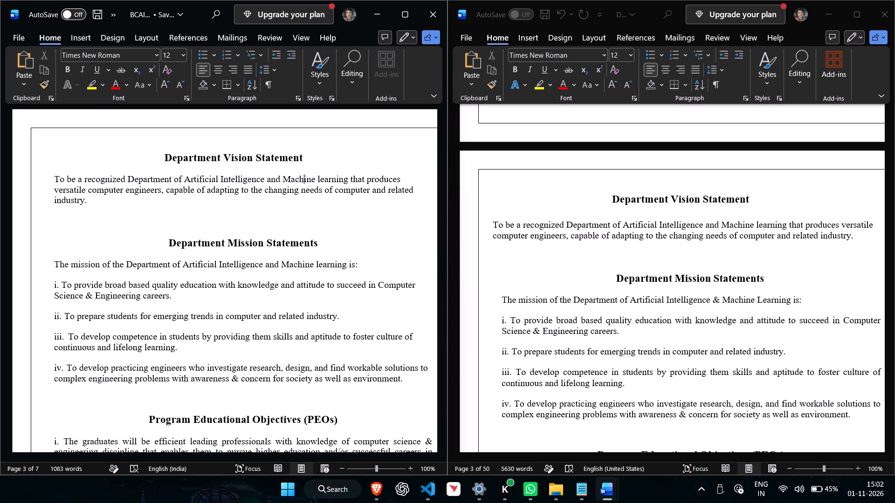
{"action": "scroll", "coordinate": [276, 380], "scroll_direction": "down", "scroll_amount": 3}
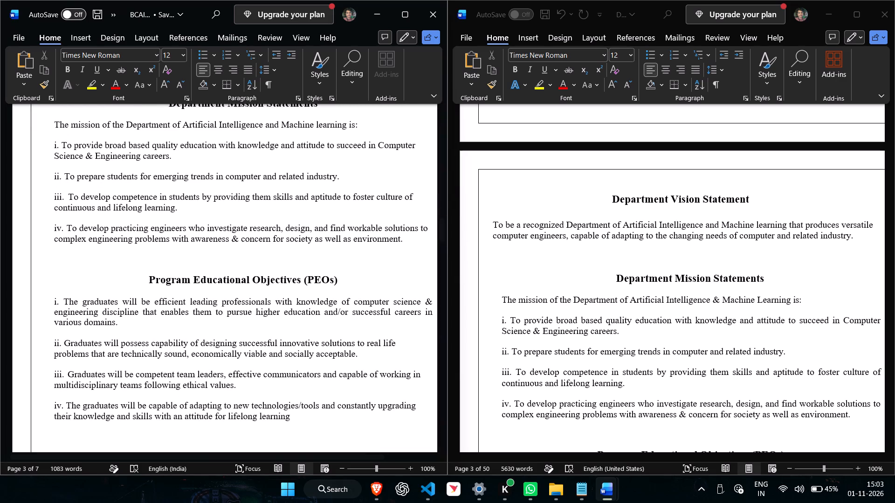
{"action": "scroll", "coordinate": [700, 355], "scroll_direction": "down", "scroll_amount": 5}
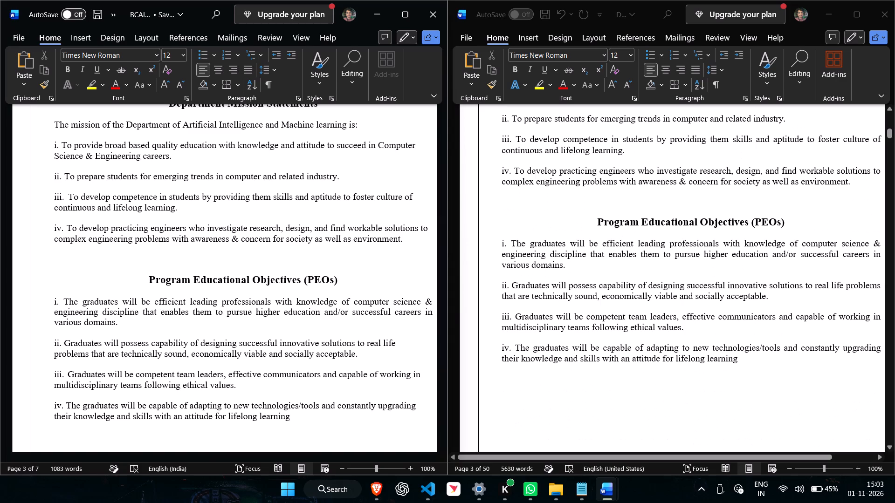
{"action": "scroll", "coordinate": [361, 384], "scroll_direction": "down", "scroll_amount": 2}
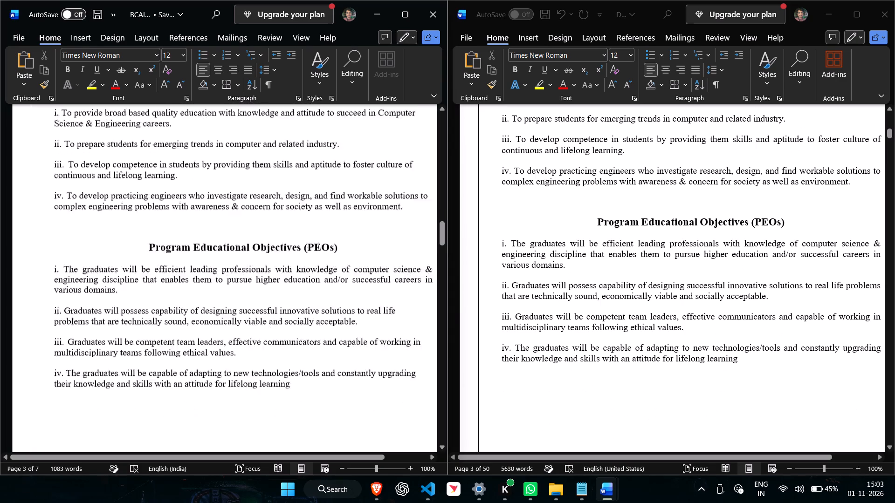
{"action": "scroll", "coordinate": [631, 357], "scroll_direction": "down", "scroll_amount": 7}
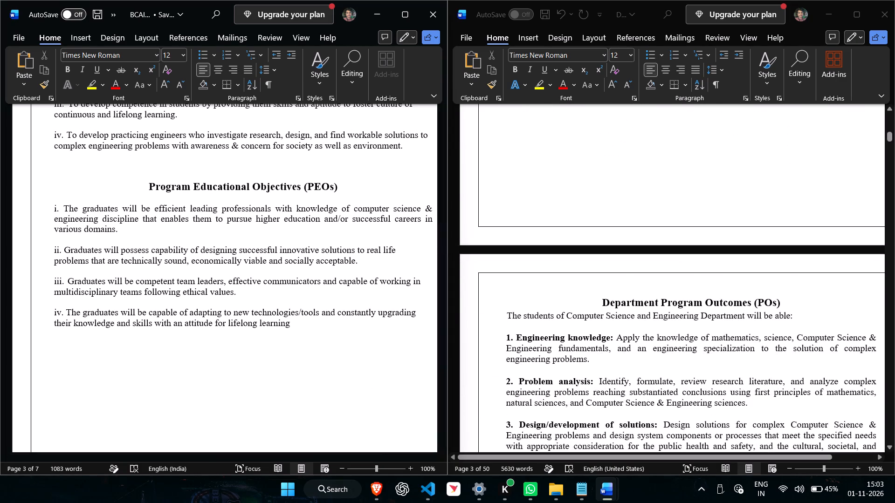
{"action": "scroll", "coordinate": [631, 357], "scroll_direction": "down", "scroll_amount": 2}
{"action": "scroll", "coordinate": [356, 357], "scroll_direction": "down", "scroll_amount": 6}
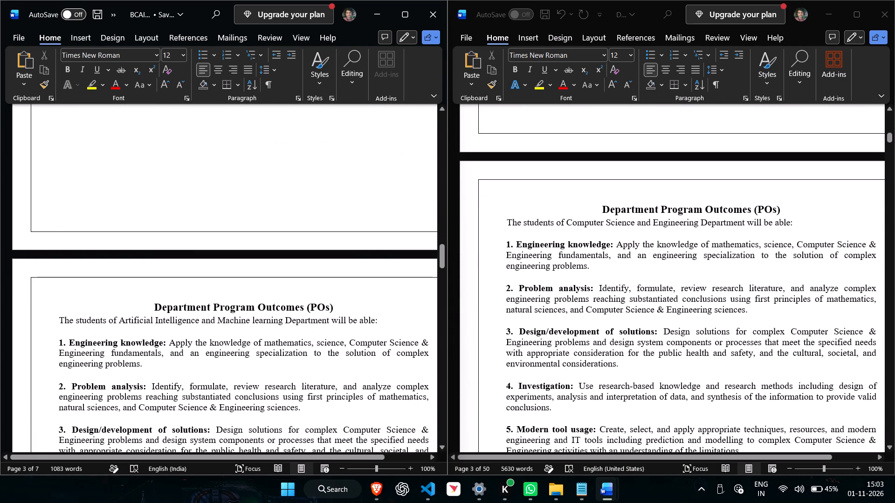
Replace "Computer Science and Engineering" in the lab file's Program Outcomes opening line with "Artificial Intelligence and Machine learning" copied from the BCAI 551 document.
{"action": "left_click", "coordinate": [565, 221]}
{"action": "left_click", "coordinate": [566, 221]}
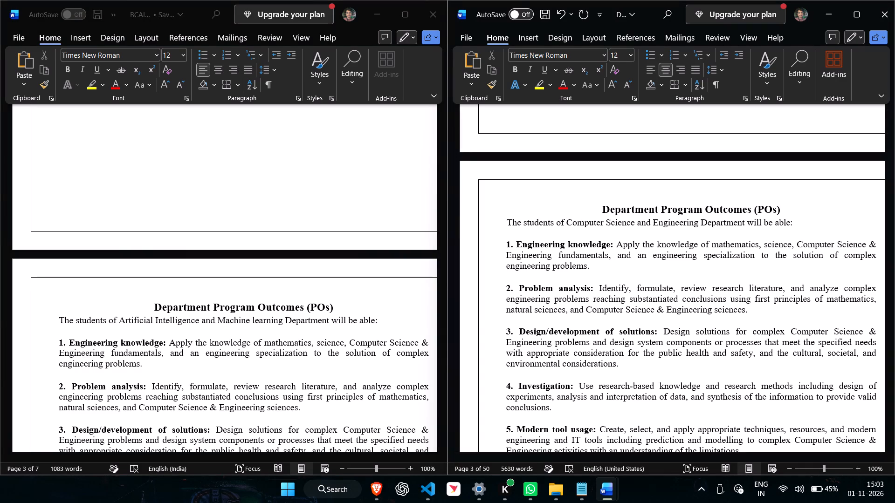
{"action": "left_click", "coordinate": [121, 313]}
{"action": "left_click", "coordinate": [120, 319]}
{"action": "left_click_drag", "start_coordinate": [120, 319], "coordinate": [312, 324]}
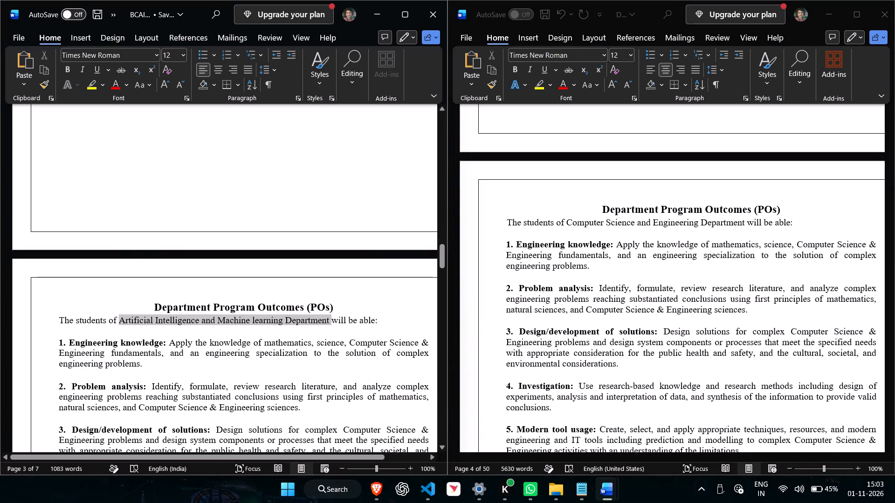
{"action": "left_click_drag", "start_coordinate": [312, 324], "coordinate": [280, 319]}
{"action": "left_click_drag", "start_coordinate": [280, 319], "coordinate": [279, 319]}
{"action": "key", "text": "ctrl+c"}
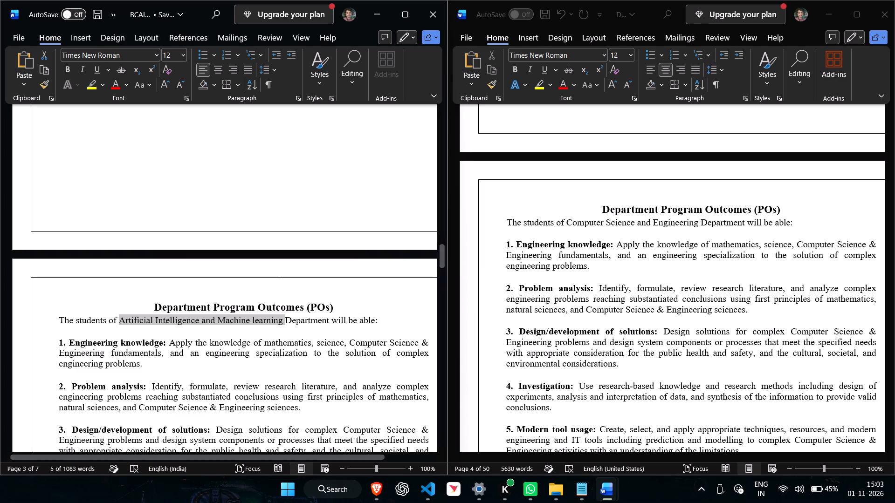
{"action": "left_click", "coordinate": [567, 221]}
{"action": "left_click_drag", "start_coordinate": [566, 221], "coordinate": [641, 221]}
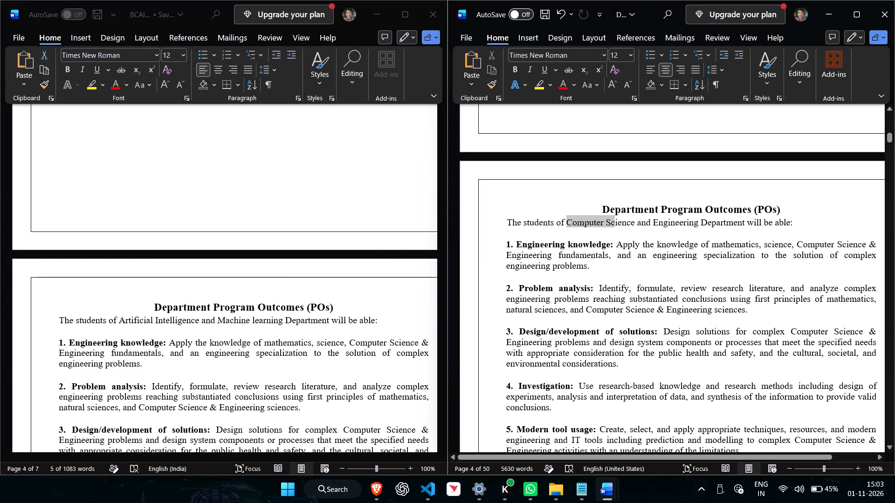
{"action": "left_click_drag", "start_coordinate": [641, 221], "coordinate": [740, 225]}
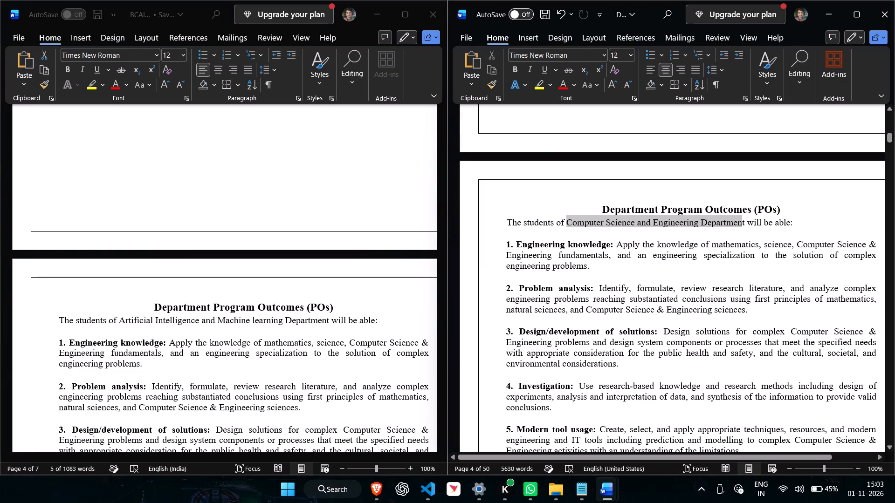
{"action": "left_click_drag", "start_coordinate": [740, 225], "coordinate": [697, 227]}
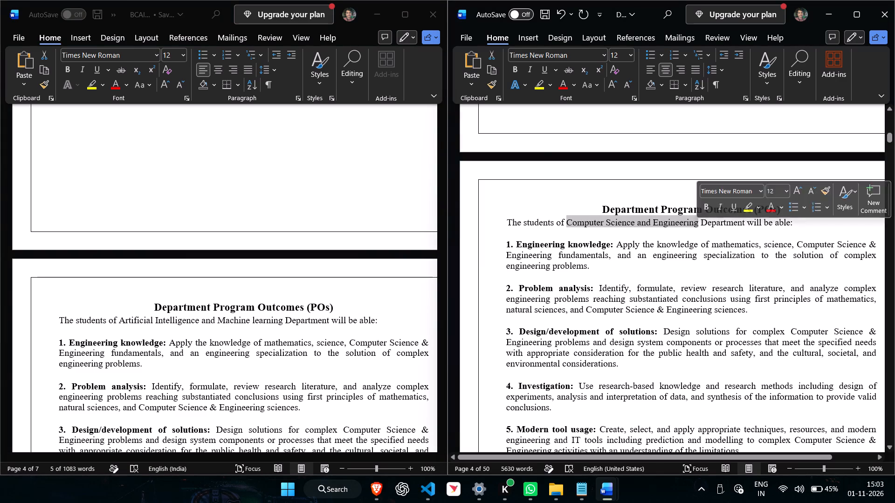
{"action": "key", "text": "ctrl+v"}
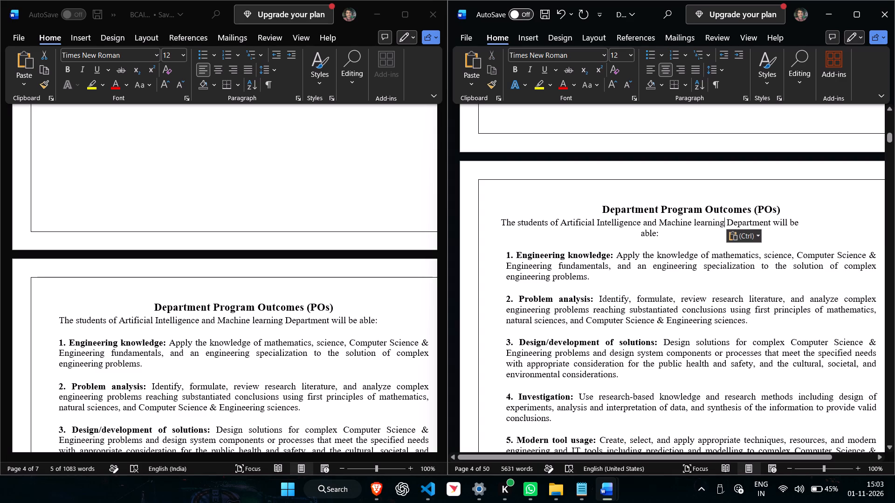
Replace "and" with "&" between "Artificial Intelligence" and "Machine learning" in the lab file's Program Outcomes opening line.
{"action": "left_click", "coordinate": [640, 235]}
{"action": "left_click", "coordinate": [660, 221]}
{"action": "key", "text": "Left"}
{"action": "key", "text": "BackSpace"}
{"action": "key", "text": "BackSpace"}
{"action": "key", "text": "BackSpace"}
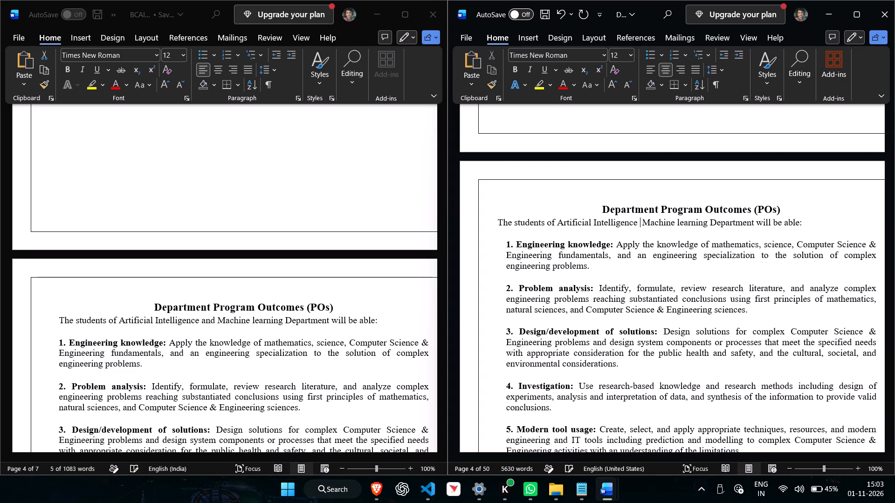
{"action": "key", "text": "shift+ampersand"}
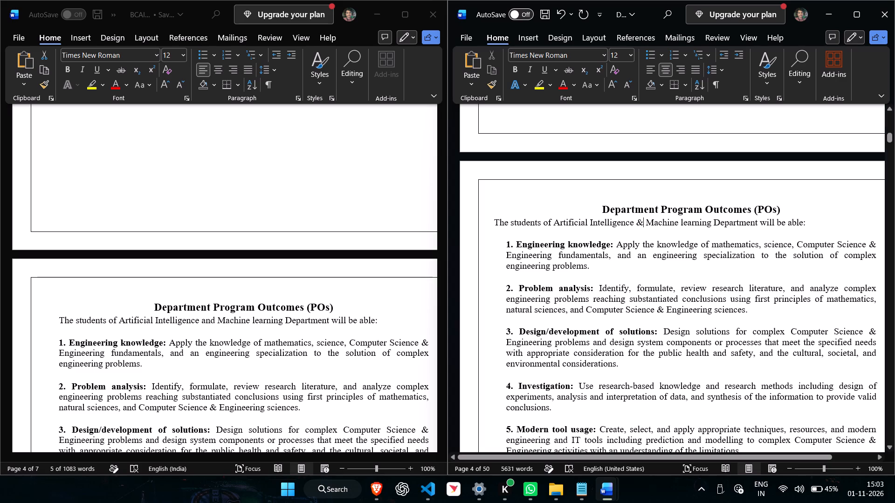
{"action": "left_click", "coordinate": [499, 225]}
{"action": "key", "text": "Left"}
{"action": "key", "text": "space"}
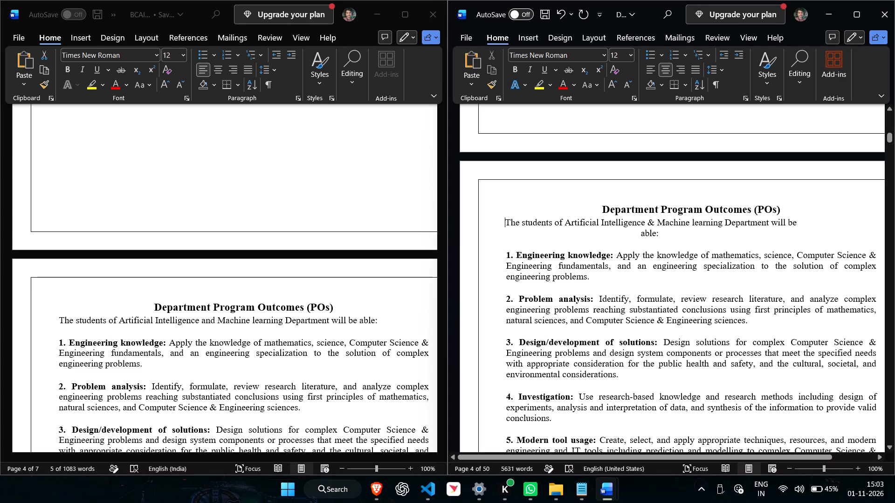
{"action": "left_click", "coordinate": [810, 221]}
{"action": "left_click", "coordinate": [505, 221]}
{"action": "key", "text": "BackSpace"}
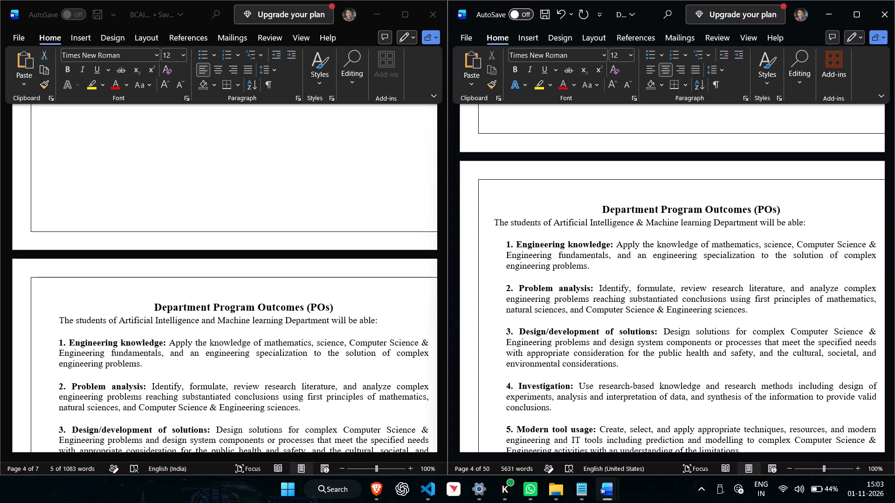
Compare the numbered Department Program Outcomes in the BCAI 551 document and the DAA lab file.
{"action": "scroll", "coordinate": [322, 288], "scroll_direction": "down", "scroll_amount": 2}
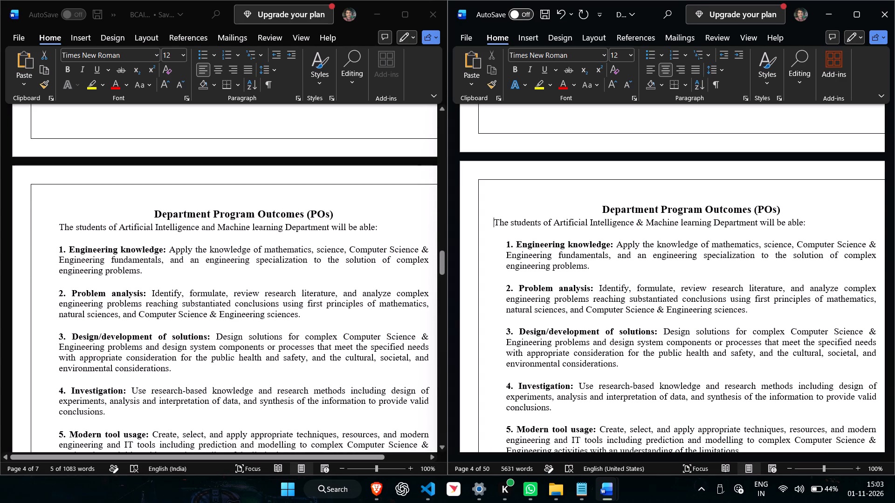
{"action": "scroll", "coordinate": [261, 295], "scroll_direction": "down", "scroll_amount": 1}
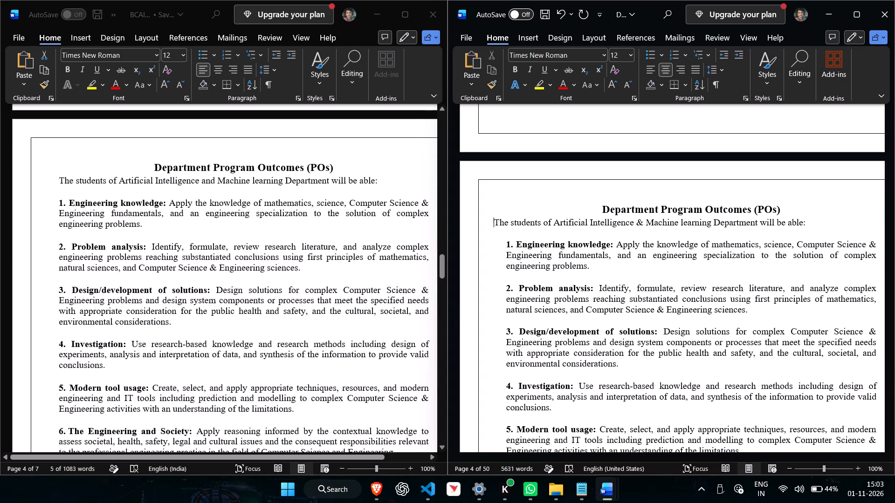
{"action": "scroll", "coordinate": [318, 272], "scroll_direction": "down", "scroll_amount": 4}
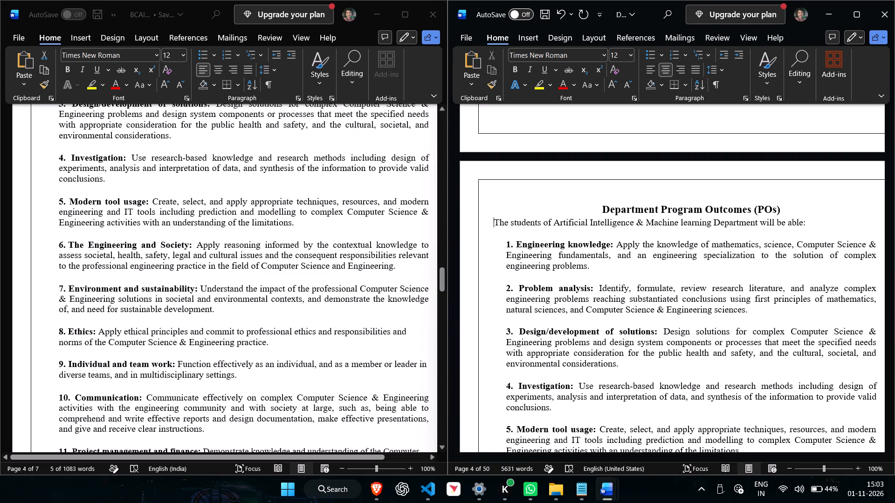
{"action": "scroll", "coordinate": [738, 345], "scroll_direction": "down", "scroll_amount": 6}
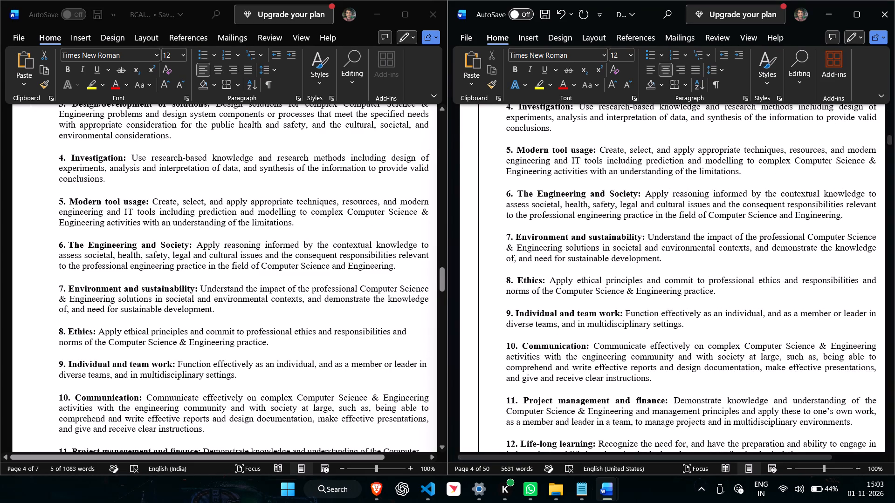
{"action": "scroll", "coordinate": [267, 325], "scroll_direction": "down", "scroll_amount": 9}
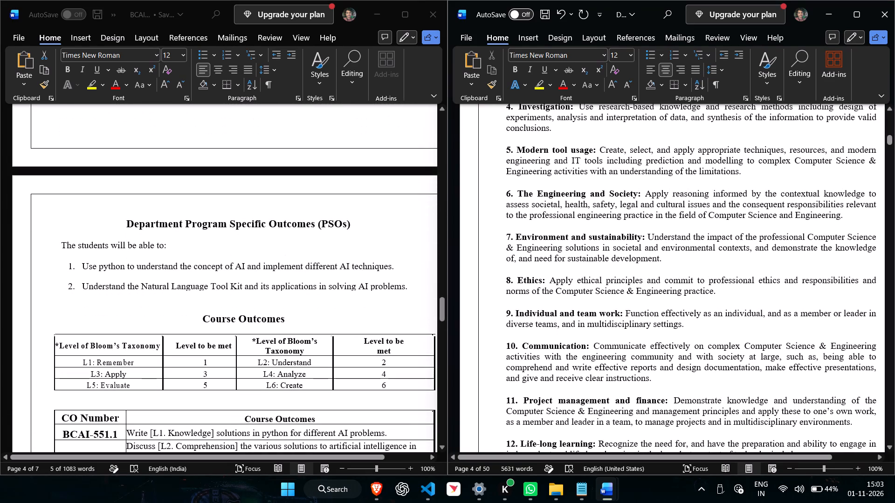
Compare the Program Specific Outcomes, Course Outcomes and List of Experiments sections of both documents.
{"action": "scroll", "coordinate": [633, 315], "scroll_direction": "down", "scroll_amount": 7}
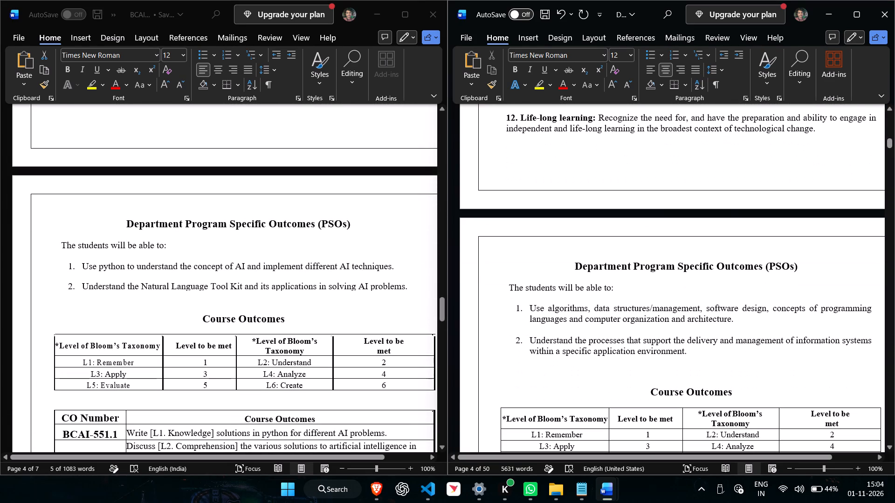
{"action": "scroll", "coordinate": [764, 367], "scroll_direction": "down", "scroll_amount": 2}
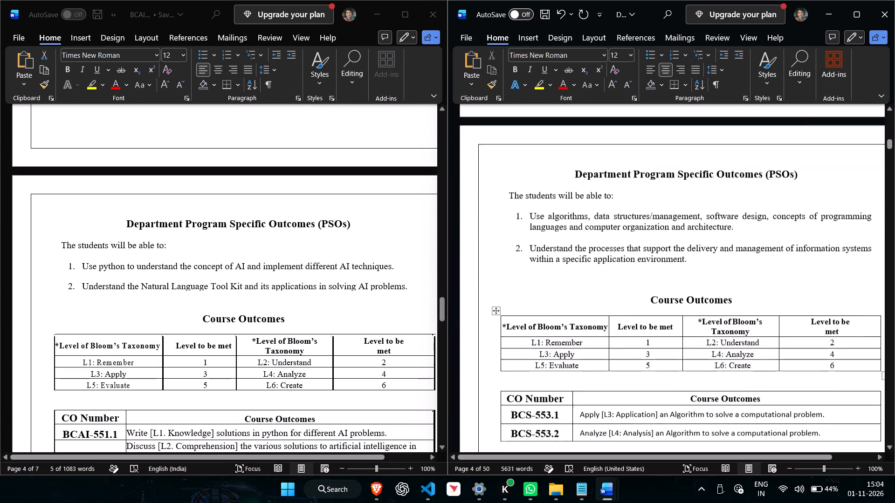
{"action": "scroll", "coordinate": [764, 367], "scroll_direction": "down", "scroll_amount": 1}
{"action": "scroll", "coordinate": [289, 286], "scroll_direction": "down", "scroll_amount": 3}
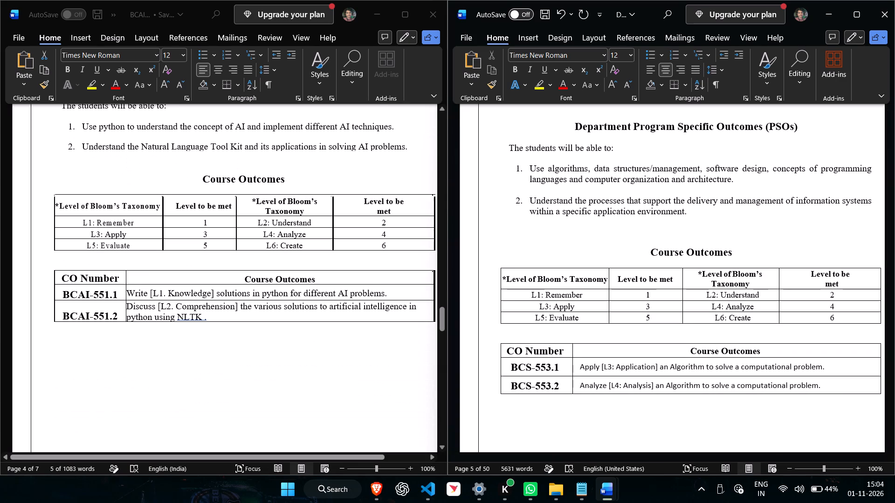
{"action": "scroll", "coordinate": [329, 365], "scroll_direction": "down", "scroll_amount": 6}
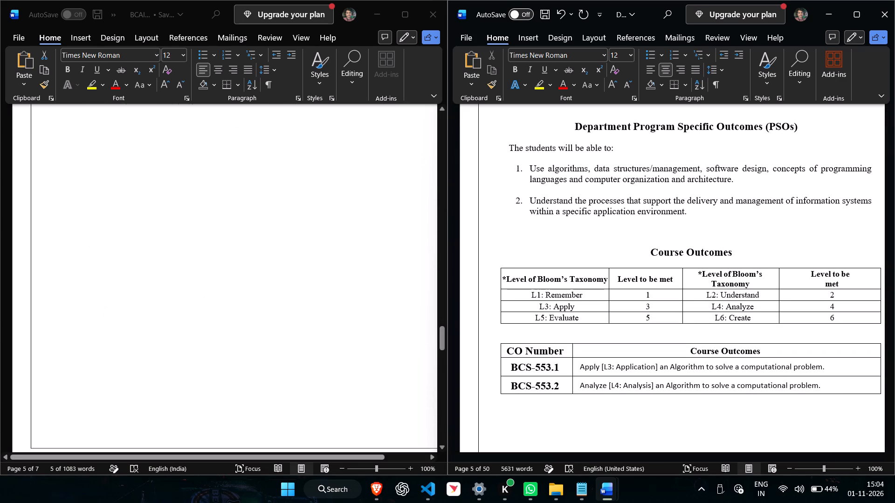
{"action": "scroll", "coordinate": [331, 365], "scroll_direction": "down", "scroll_amount": 6}
{"action": "scroll", "coordinate": [677, 365], "scroll_direction": "down", "scroll_amount": 5}
{"action": "scroll", "coordinate": [677, 365], "scroll_direction": "up", "scroll_amount": 1}
{"action": "scroll", "coordinate": [677, 365], "scroll_direction": "down", "scroll_amount": 11}
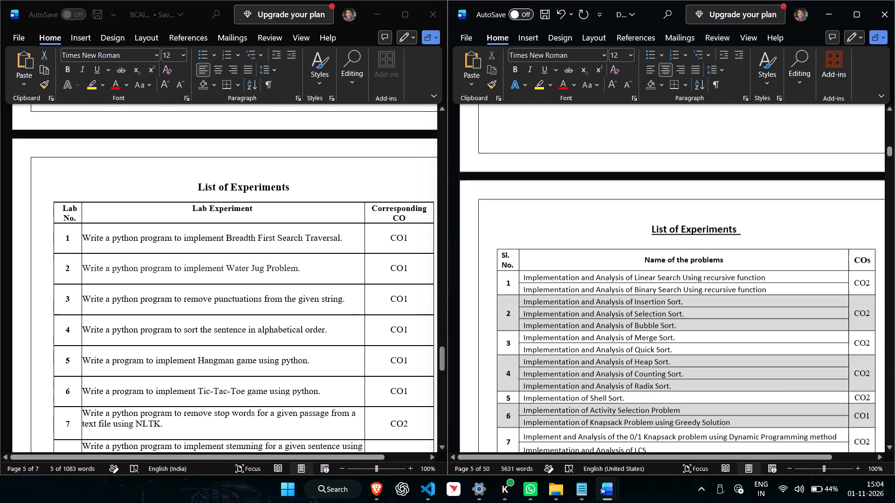
{"action": "scroll", "coordinate": [662, 315], "scroll_direction": "down", "scroll_amount": 3}
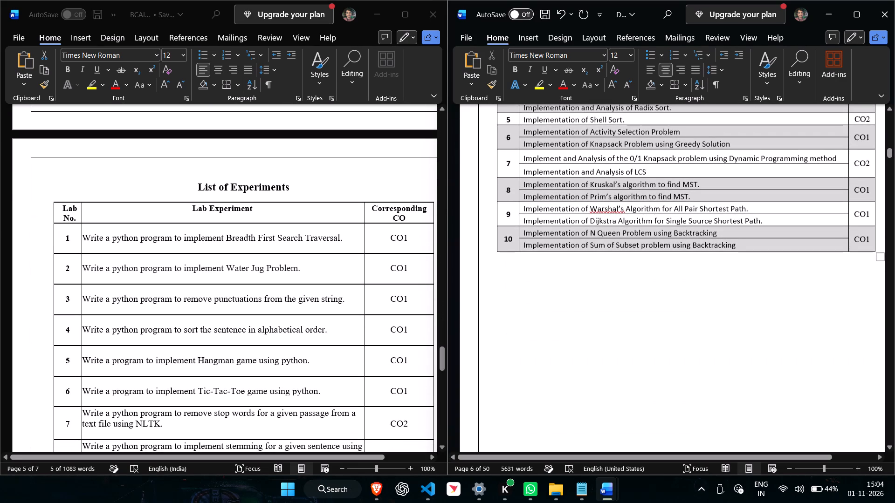
Lock the computer.
{"action": "key", "text": "super+l"}
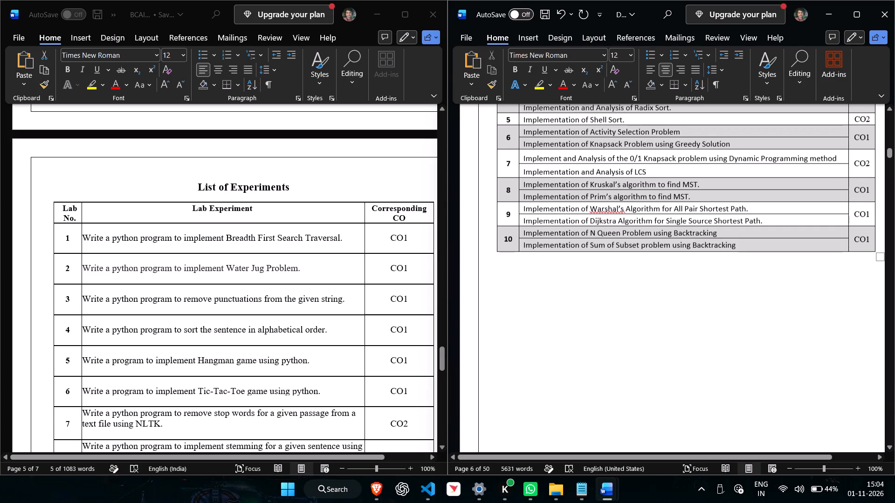